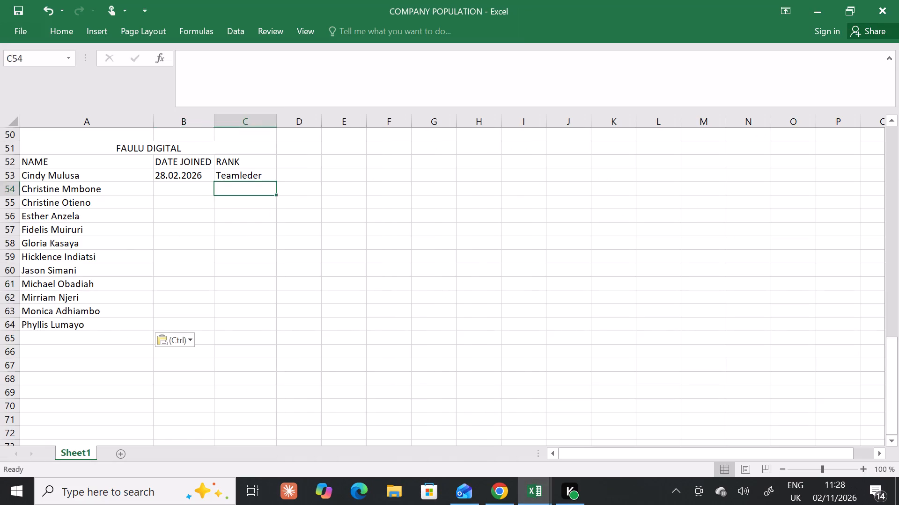
# Enter the rank, beginning with "a", for the second staff member in the Faulu Digital list, in cell C54.
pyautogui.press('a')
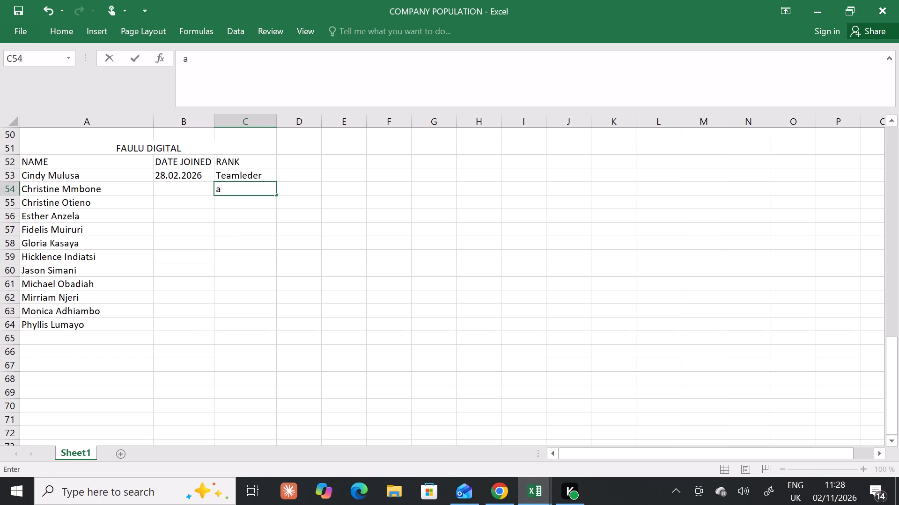
# Enter the rank AGENT in C54 and fill it down to C64 for the Faulu Digital members.
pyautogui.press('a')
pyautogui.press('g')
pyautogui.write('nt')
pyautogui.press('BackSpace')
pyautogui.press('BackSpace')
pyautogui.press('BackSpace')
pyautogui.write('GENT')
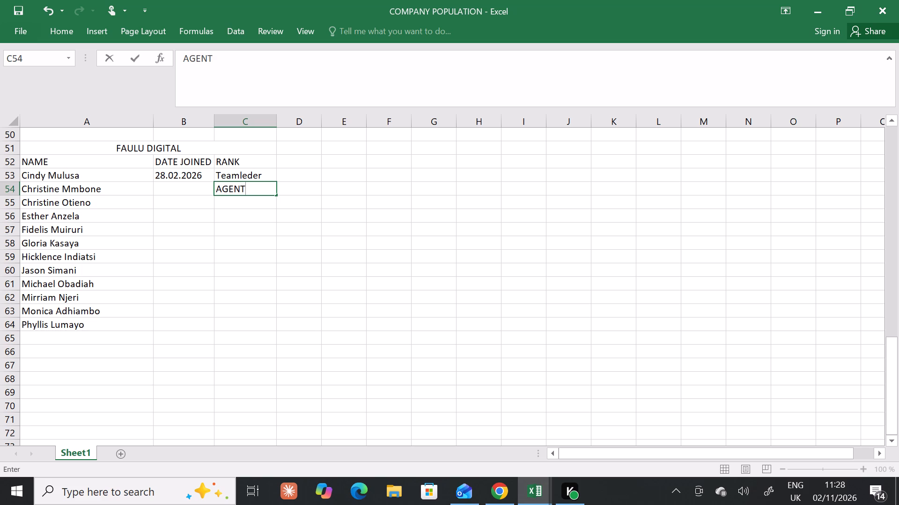
pyautogui.doubleClick(276, 197)
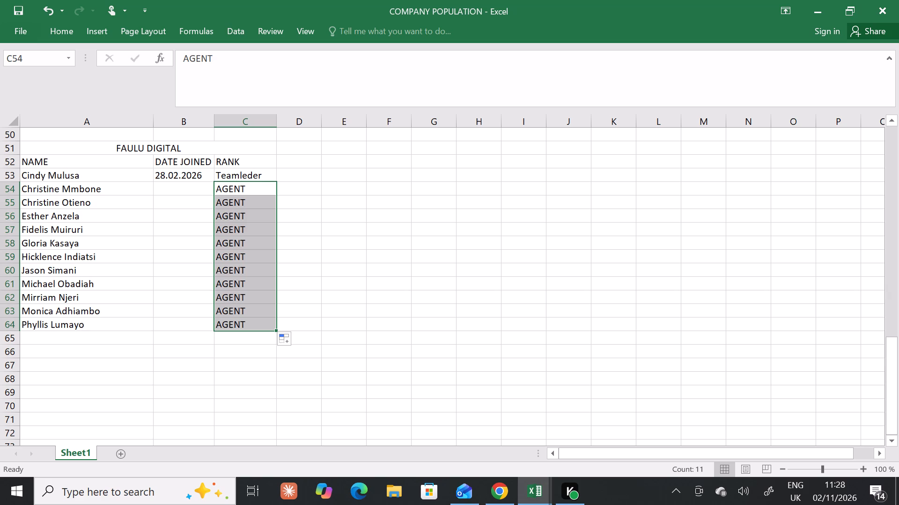
# Add another Faulu Digital member's name in A65 and extend the AGENT rank from C64 to C65.
pyautogui.click(46, 338)
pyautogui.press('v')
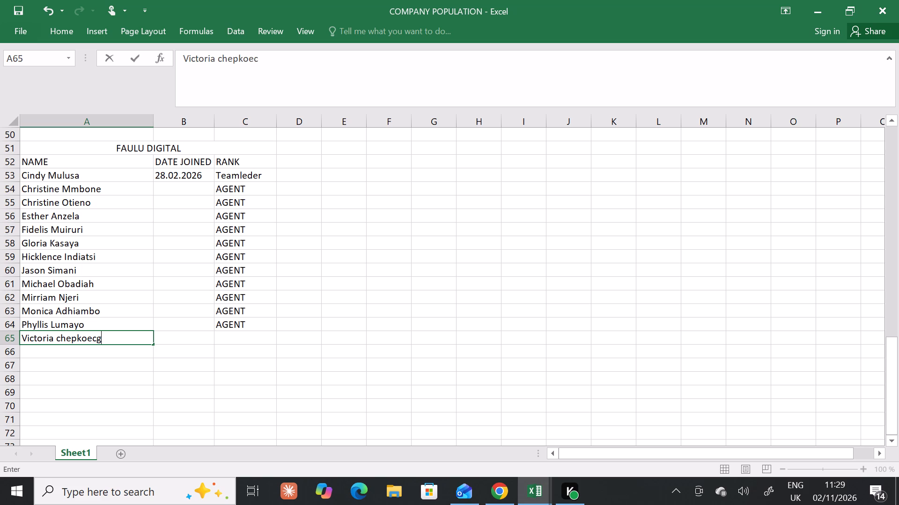
pyautogui.press('BackSpace')
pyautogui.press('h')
pyautogui.click(246, 345)
pyautogui.click(248, 327)
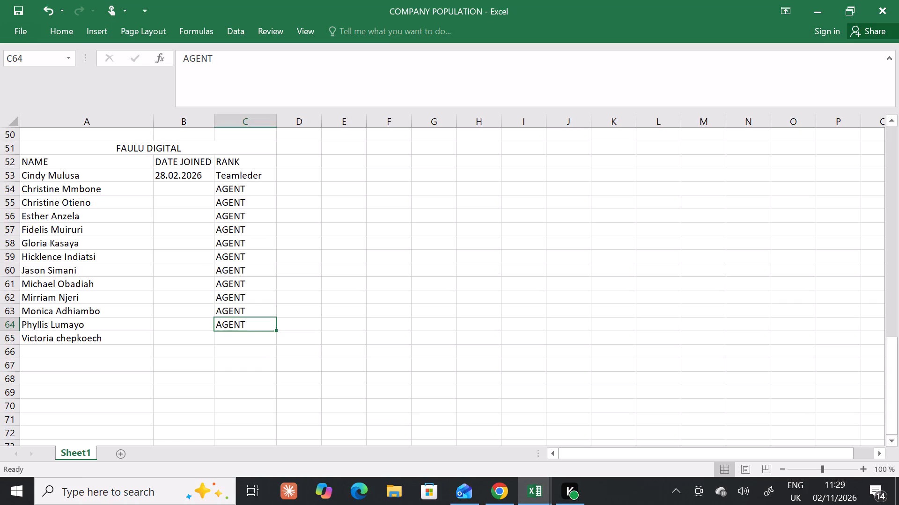
pyautogui.doubleClick(275, 330)
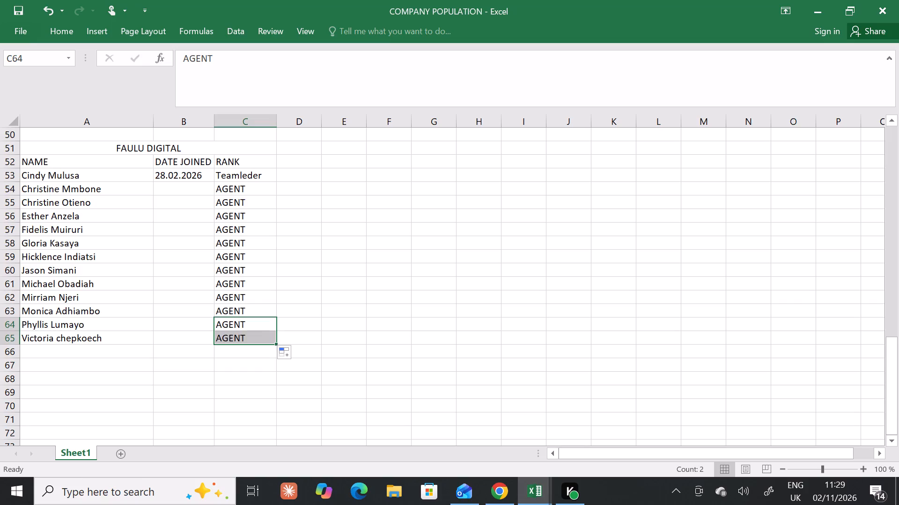
# Merge and center cells A69:B69 below the Faulu Digital list.
pyautogui.click(195, 346)
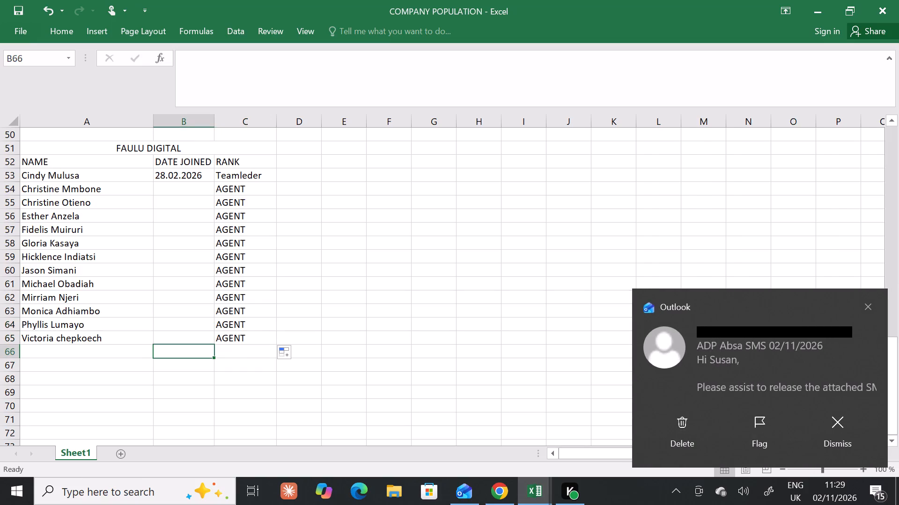
pyautogui.scroll(3, 256, 240)
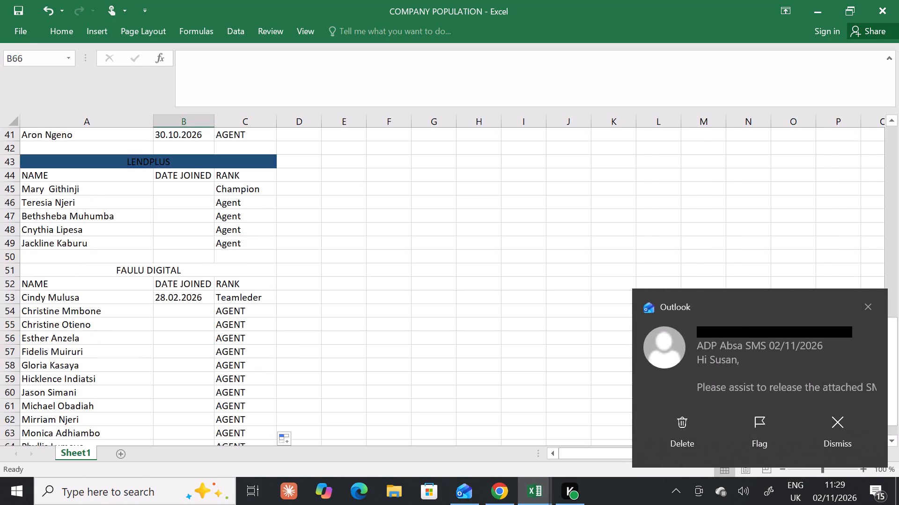
pyautogui.scroll(-6, 256, 241)
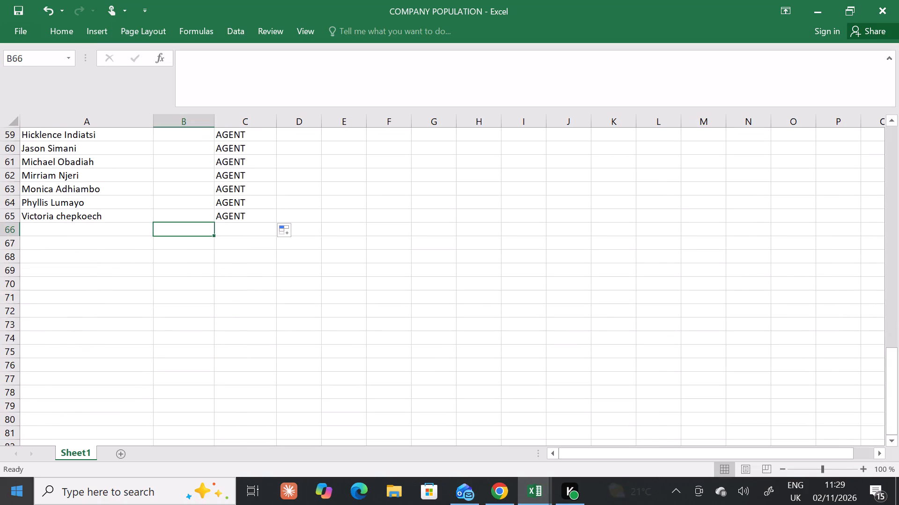
pyautogui.moveTo(41, 271); pyautogui.dragTo(154, 272)
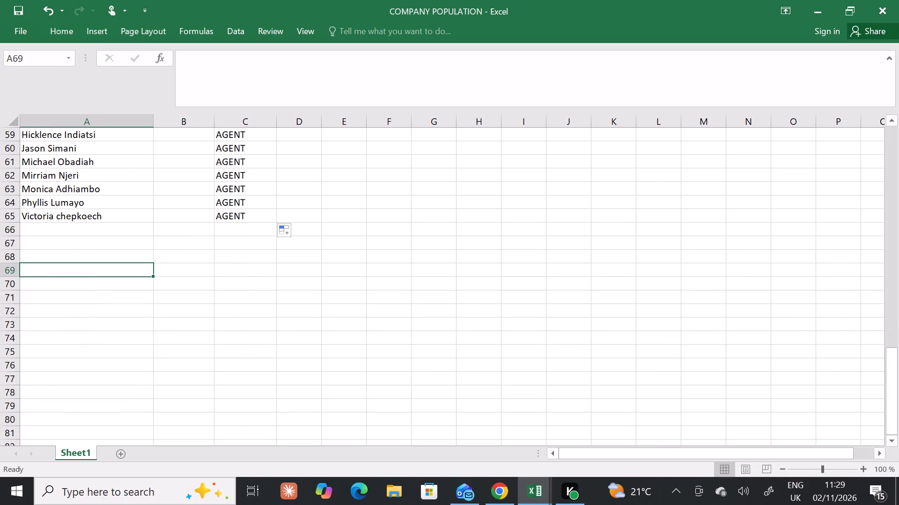
pyautogui.moveTo(154, 272); pyautogui.dragTo(184, 272)
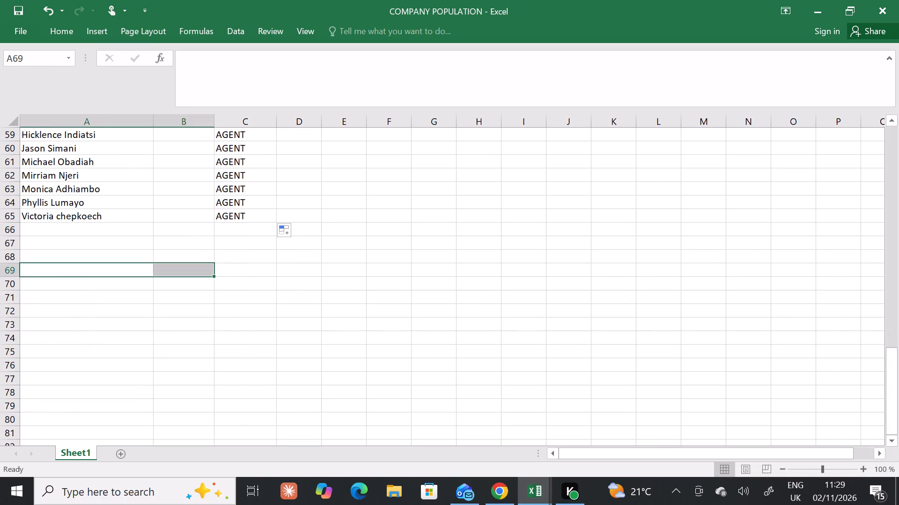
pyautogui.click(60, 34)
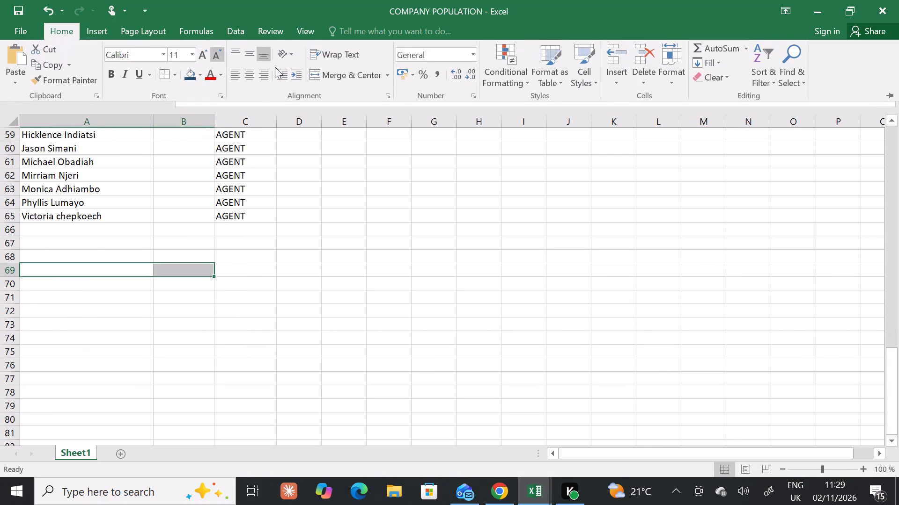
pyautogui.click(313, 68)
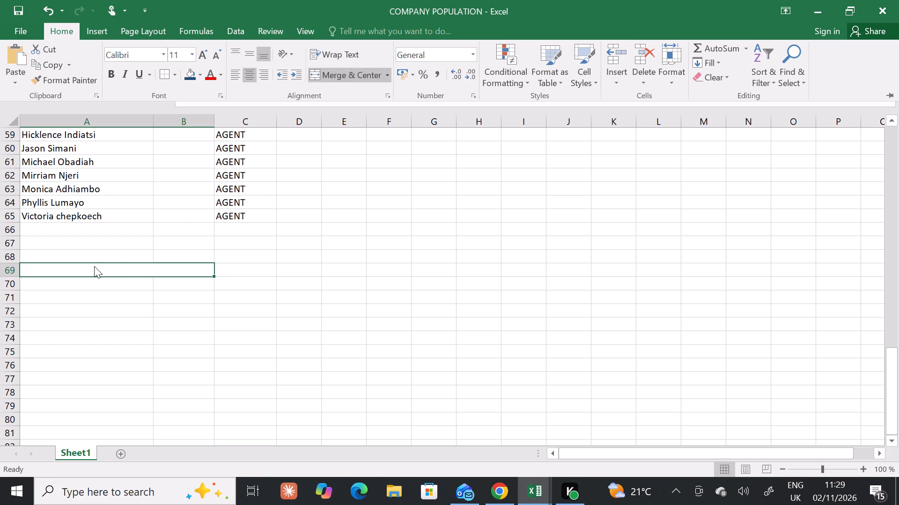
# Enter the heading STAFF in the merged cell in row 69.
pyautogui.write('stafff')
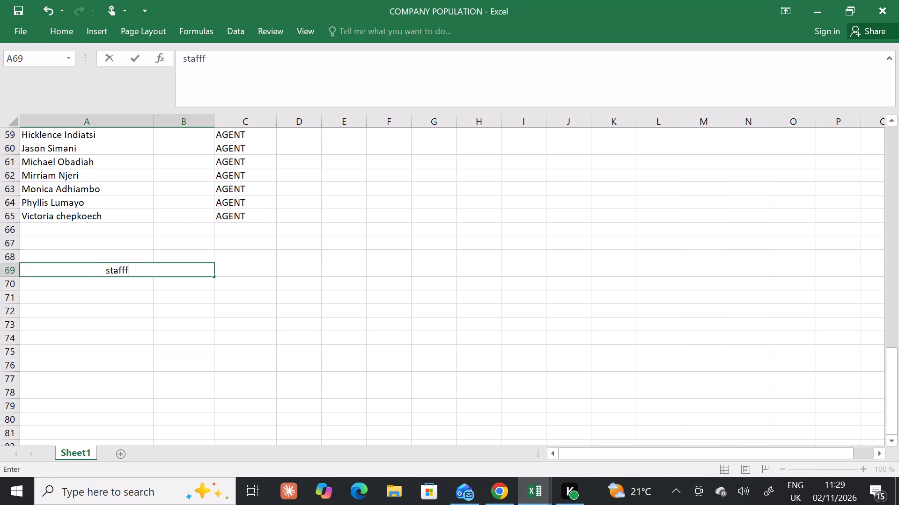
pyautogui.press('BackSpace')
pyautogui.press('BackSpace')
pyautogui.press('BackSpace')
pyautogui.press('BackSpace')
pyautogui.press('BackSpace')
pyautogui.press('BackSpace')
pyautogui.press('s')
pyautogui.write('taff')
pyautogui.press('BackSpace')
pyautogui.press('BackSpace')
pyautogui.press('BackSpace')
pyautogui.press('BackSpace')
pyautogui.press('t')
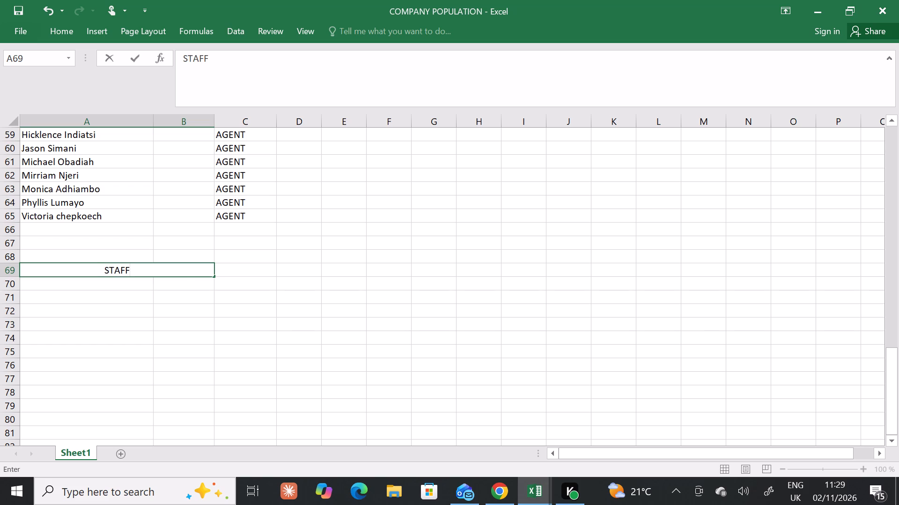
# Enter the first two staff members' names in A70 and A71 under the STAFF heading.
pyautogui.click(80, 287)
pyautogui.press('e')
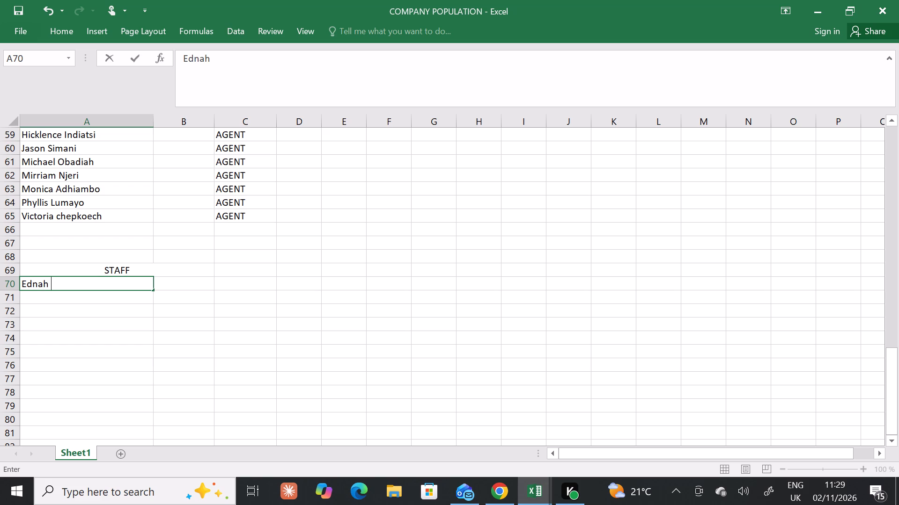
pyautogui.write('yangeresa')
pyautogui.click(182, 290)
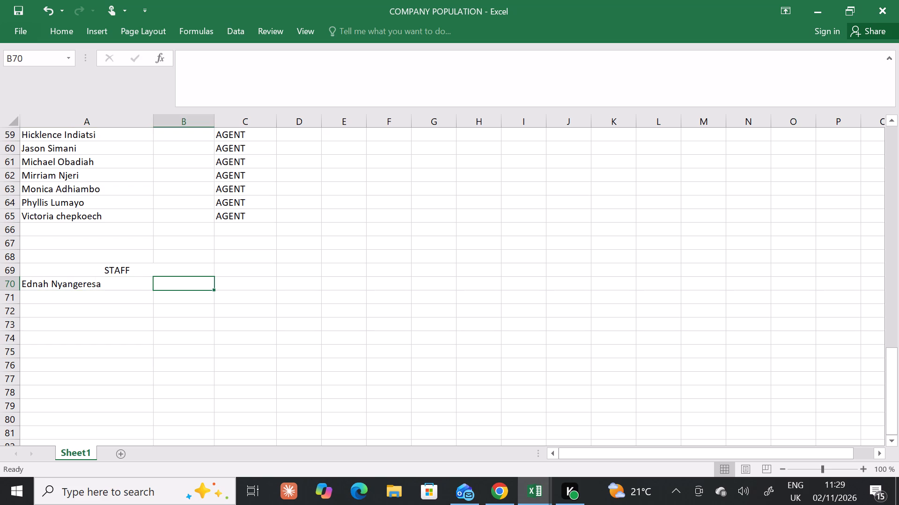
pyautogui.click(64, 302)
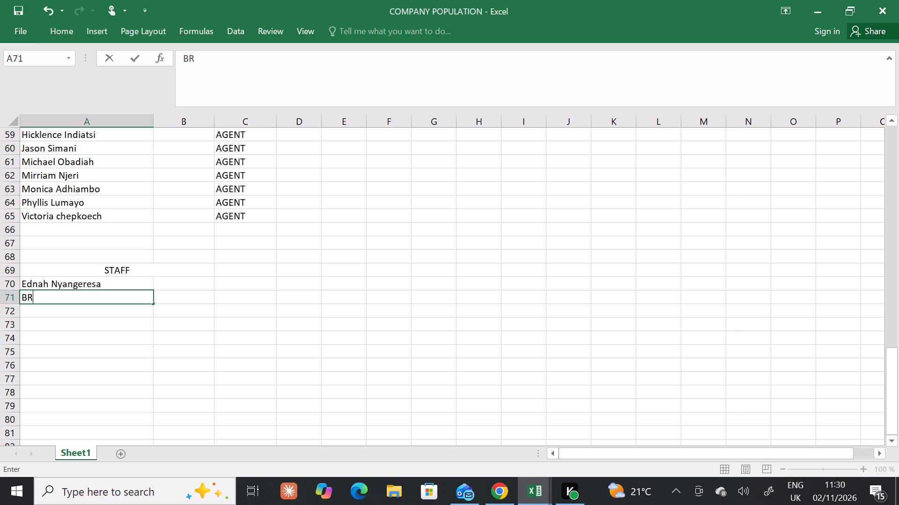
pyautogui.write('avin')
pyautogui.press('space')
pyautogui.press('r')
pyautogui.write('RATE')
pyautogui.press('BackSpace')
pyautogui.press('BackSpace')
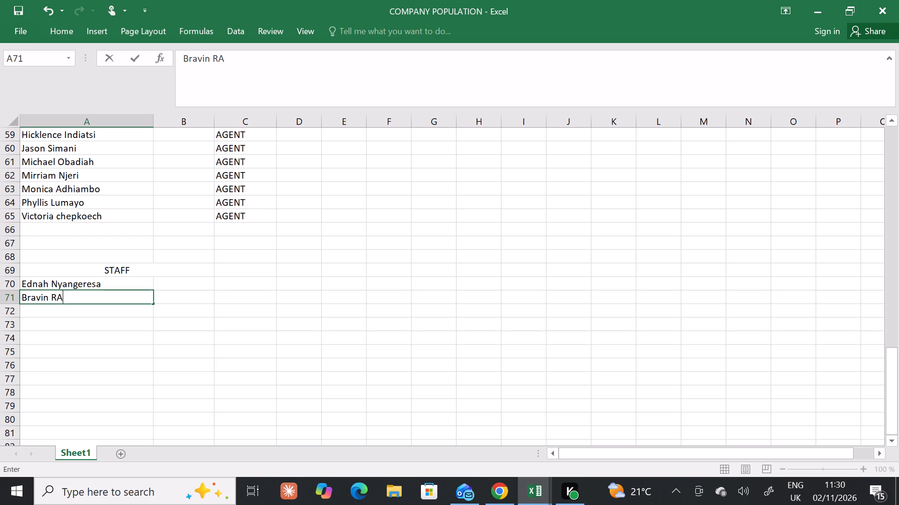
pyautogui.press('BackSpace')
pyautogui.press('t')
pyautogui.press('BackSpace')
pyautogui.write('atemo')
# Enter four more staff members' names in A72 through A75, one per row.
pyautogui.click(41, 312)
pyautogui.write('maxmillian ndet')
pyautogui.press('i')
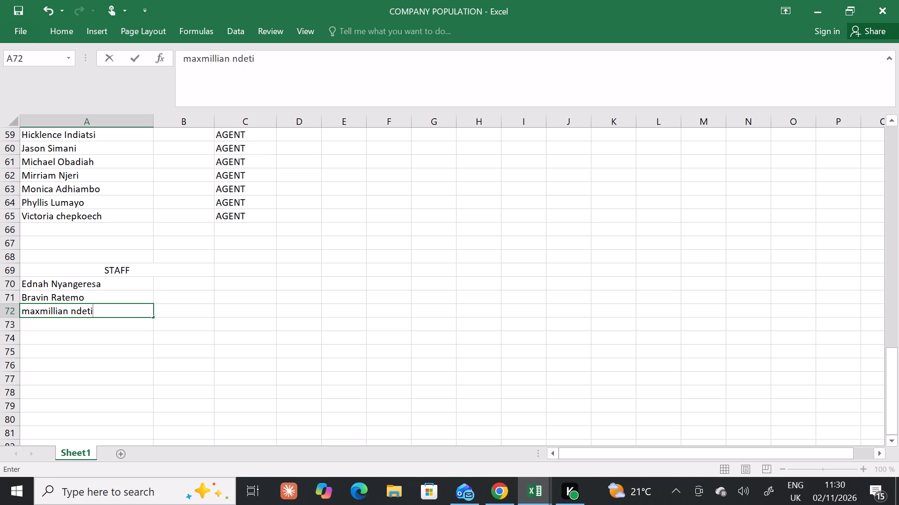
pyautogui.click(29, 320)
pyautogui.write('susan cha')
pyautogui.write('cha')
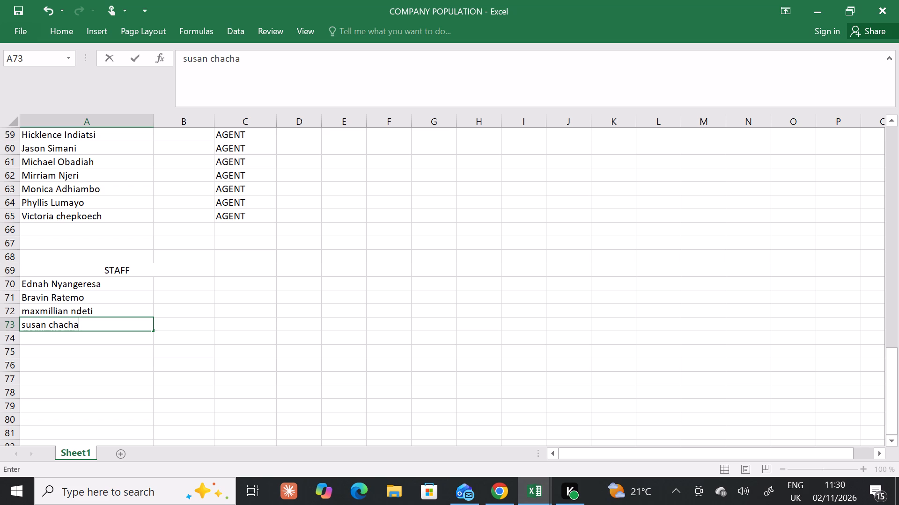
pyautogui.click(41, 340)
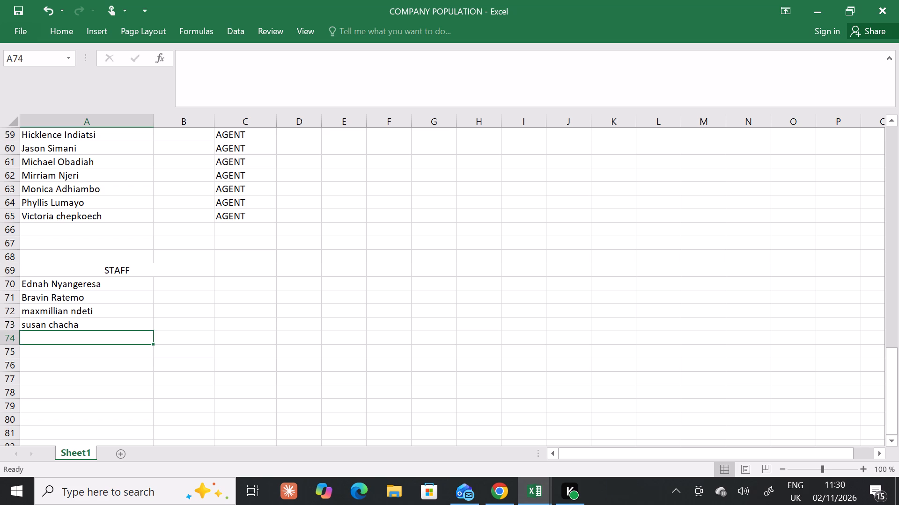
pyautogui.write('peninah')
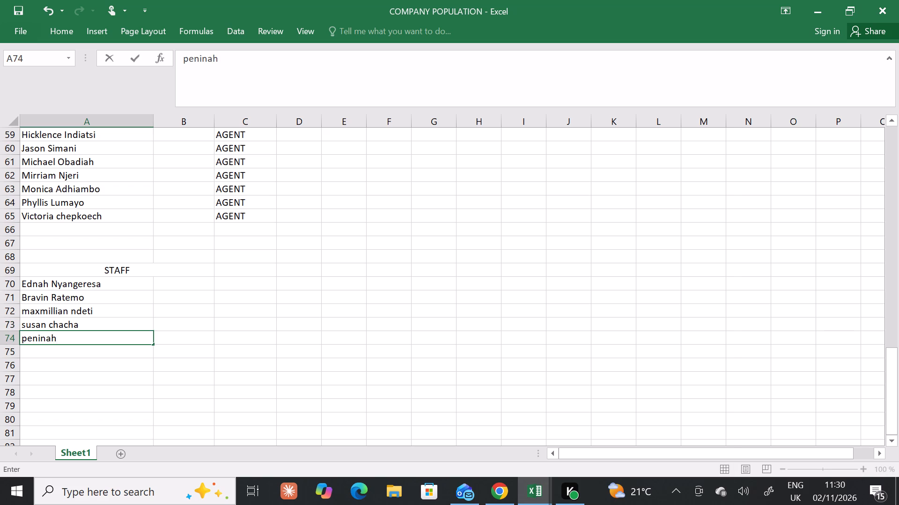
pyautogui.click(43, 350)
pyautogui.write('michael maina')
# Enter the staff roles in column B: skiptrace in B75 and client governance in B73.
pyautogui.click(162, 353)
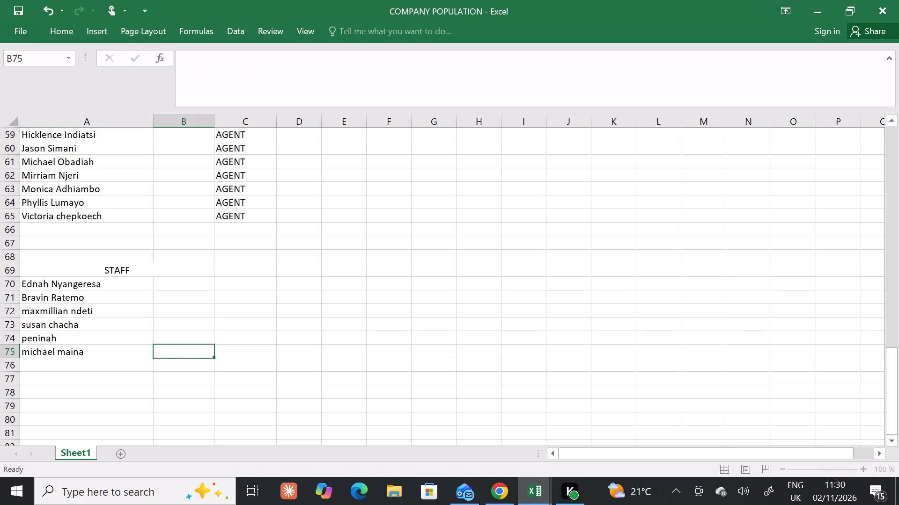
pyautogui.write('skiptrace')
pyautogui.click(192, 338)
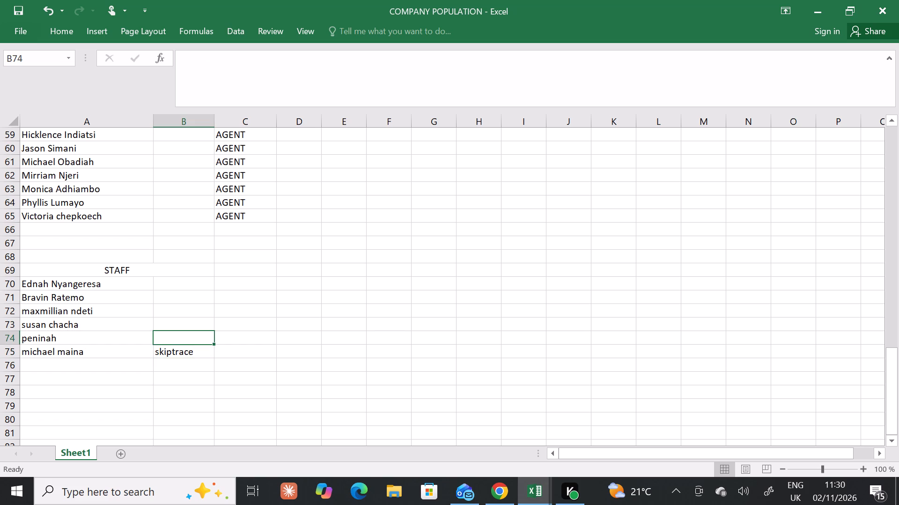
pyautogui.click(182, 326)
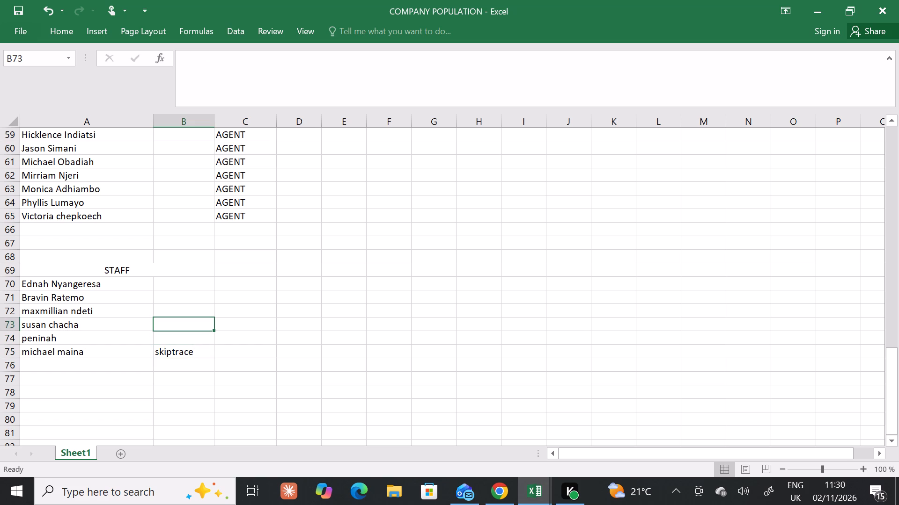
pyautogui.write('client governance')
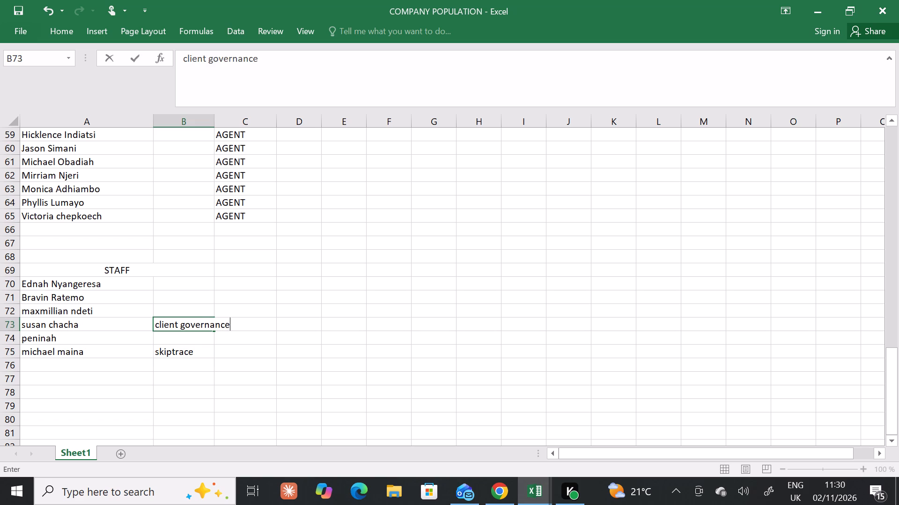
# Enter the staff roles Head IT in B72 and IT Support in B71.
pyautogui.click(184, 310)
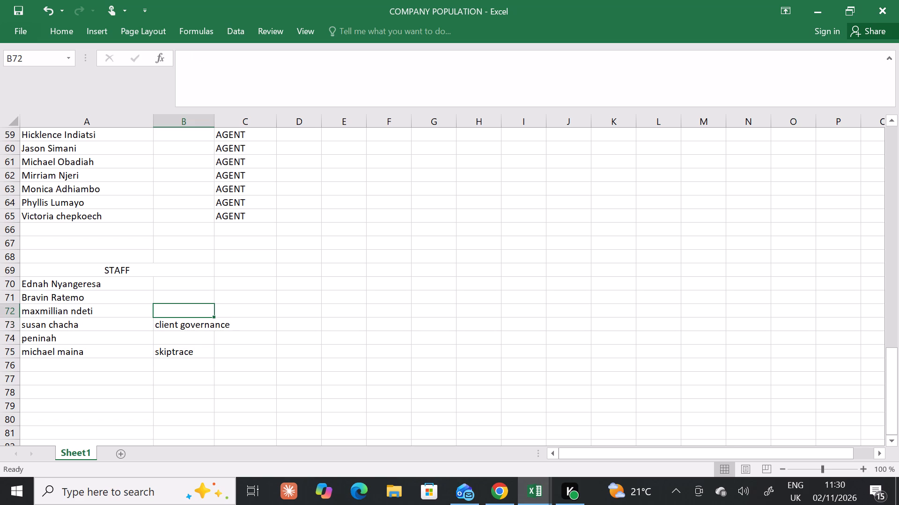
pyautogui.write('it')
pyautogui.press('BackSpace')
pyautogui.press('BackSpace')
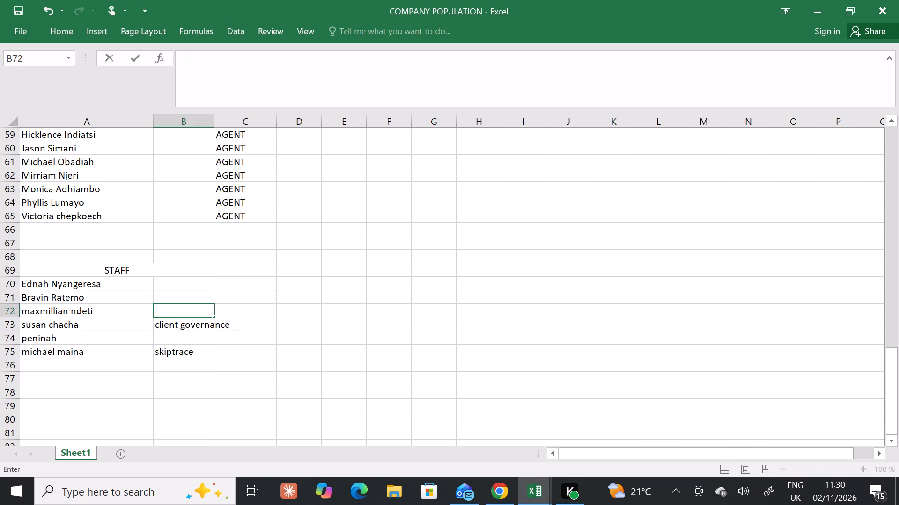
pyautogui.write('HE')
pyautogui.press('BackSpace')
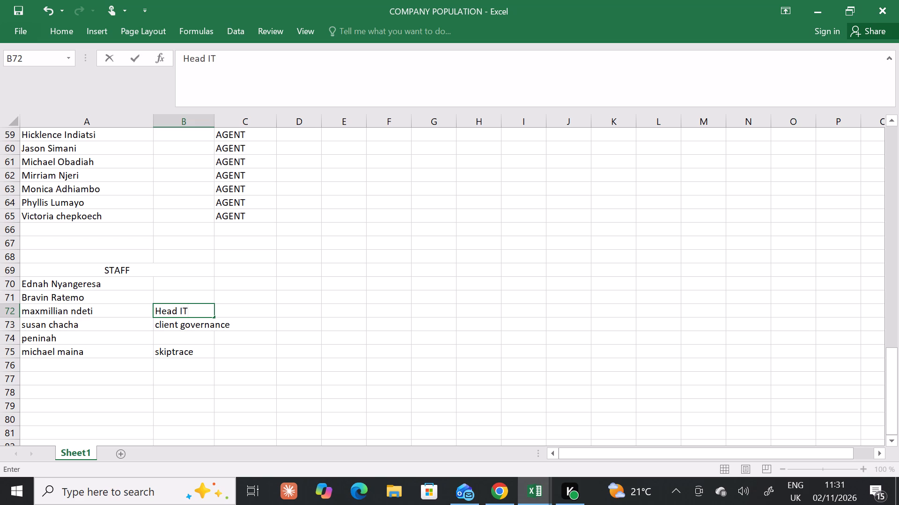
pyautogui.click(187, 298)
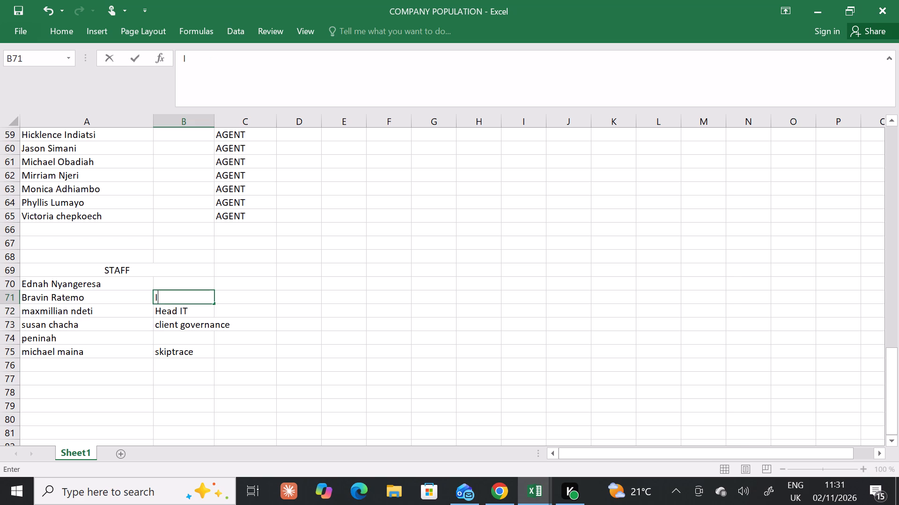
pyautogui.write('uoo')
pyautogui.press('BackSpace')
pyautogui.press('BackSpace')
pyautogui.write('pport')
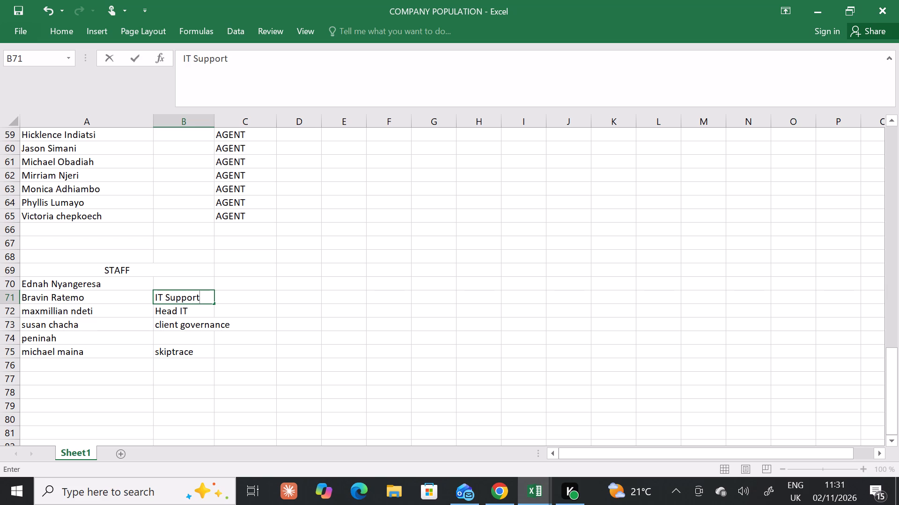
pyautogui.click(184, 284)
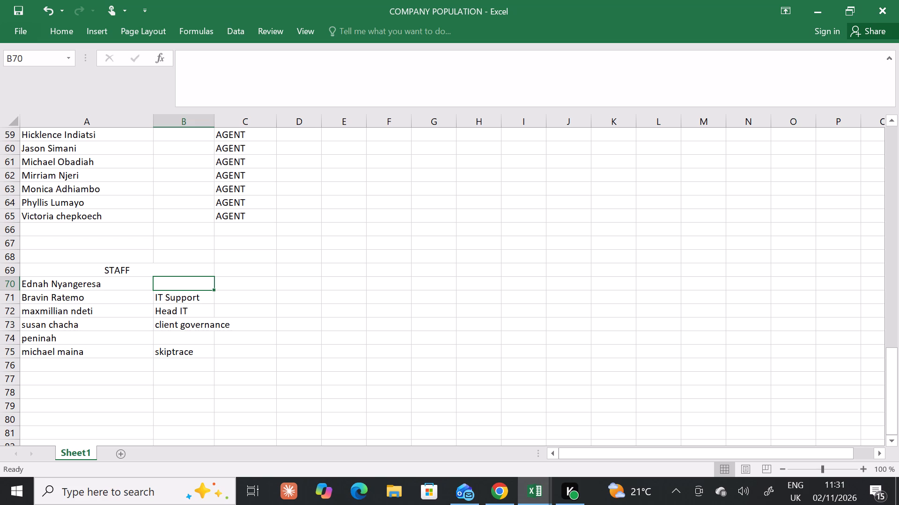
# Add the next staff member's name in A76 with the role Quality Assurance in B76.
pyautogui.click(46, 364)
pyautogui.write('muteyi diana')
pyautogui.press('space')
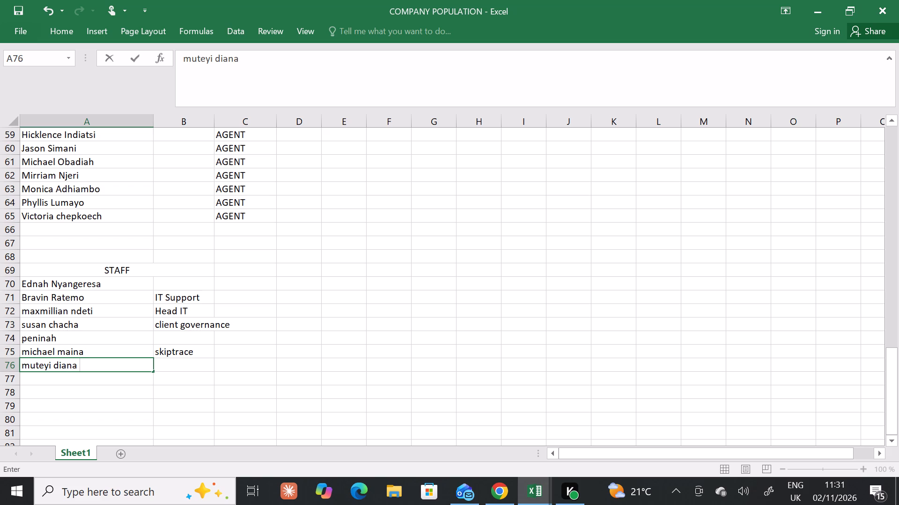
pyautogui.click(197, 371)
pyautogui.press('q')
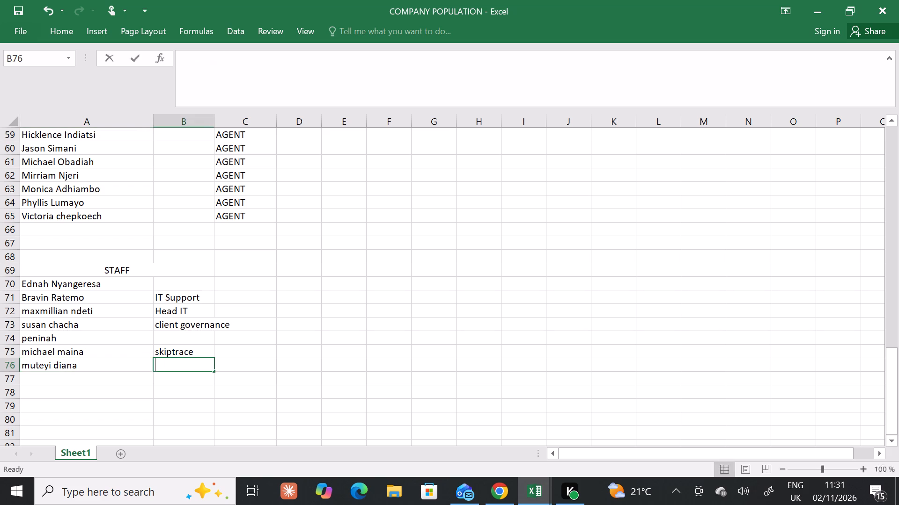
pyautogui.press('BackSpace')
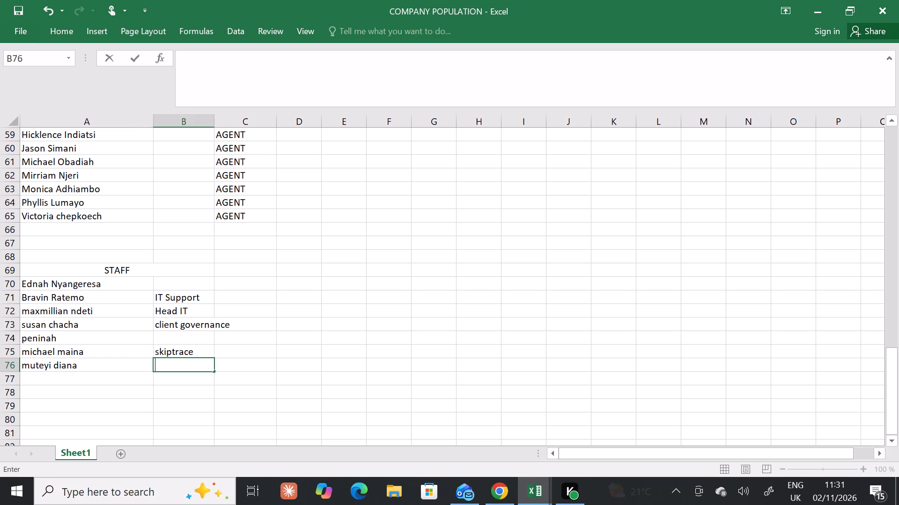
pyautogui.press('Tab')
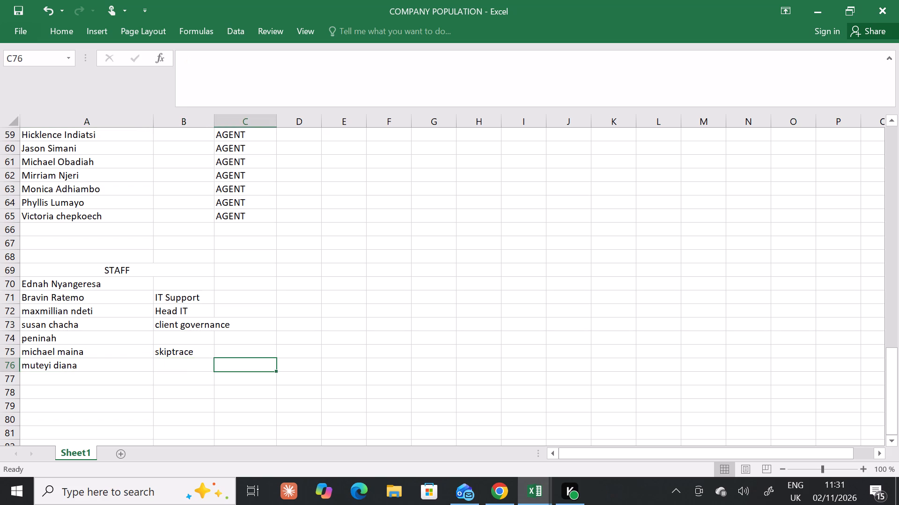
pyautogui.press('Left')
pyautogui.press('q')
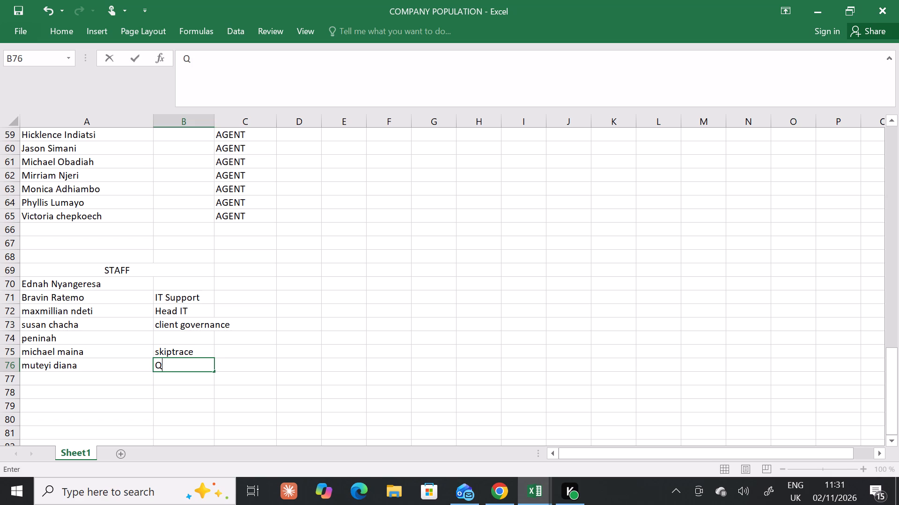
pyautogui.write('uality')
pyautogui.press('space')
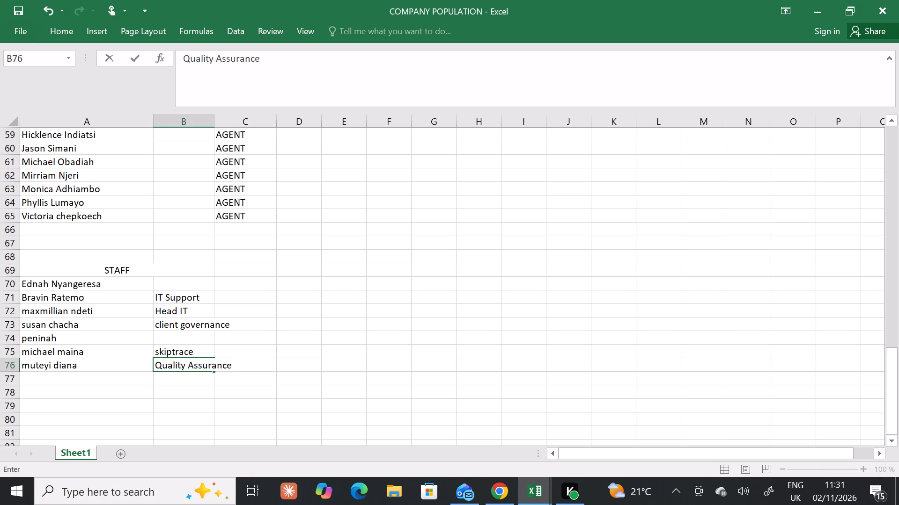
# Auto-fit the width of column B to its longest entry.
pyautogui.click(198, 123)
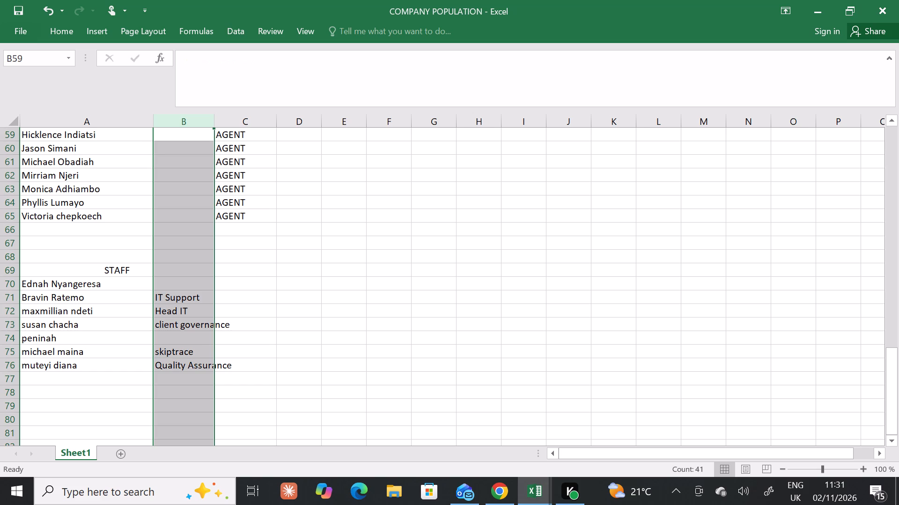
pyautogui.doubleClick(212, 127)
pyautogui.click(225, 296)
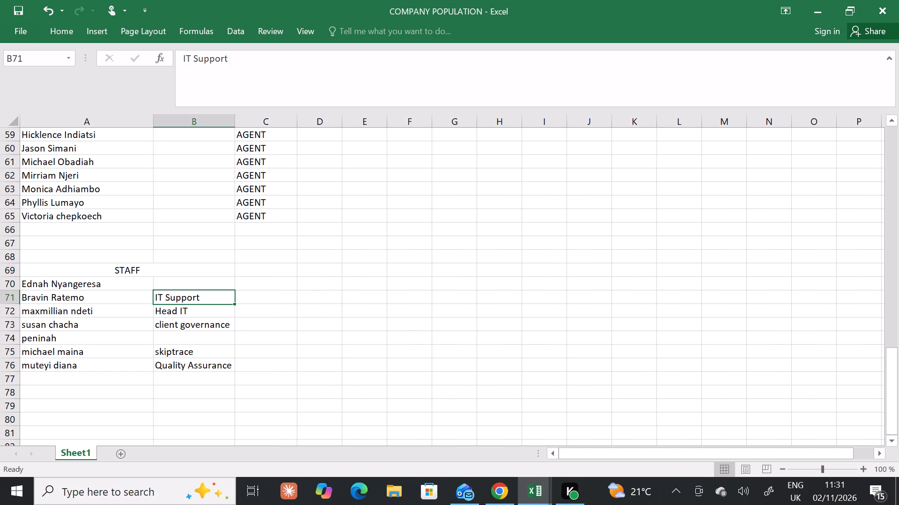
# Add another staff member's name in A77 with the role Operations manager in B77.
pyautogui.click(166, 282)
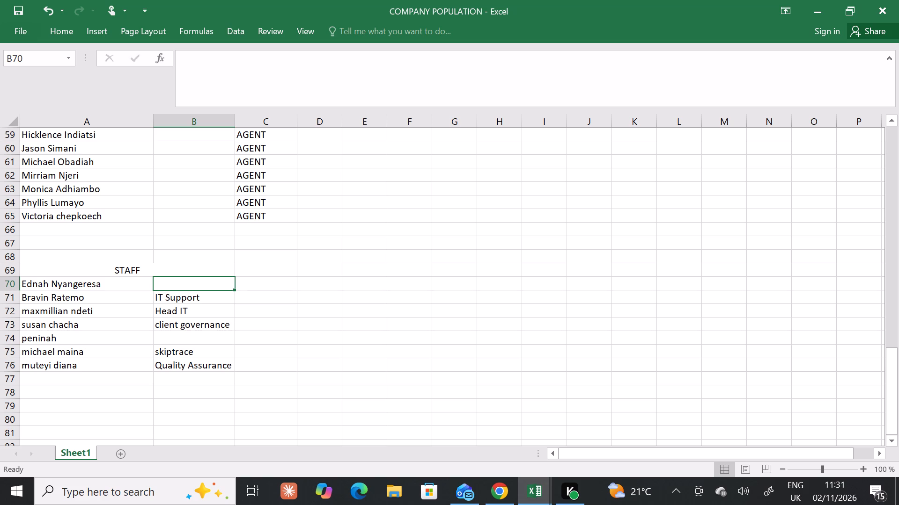
pyautogui.scroll(1, 199, 290)
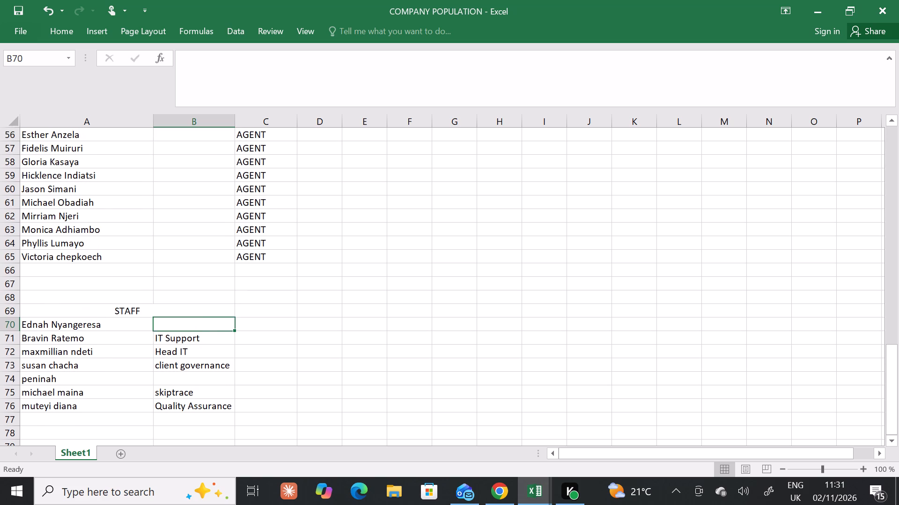
pyautogui.scroll(-2, 78, 349)
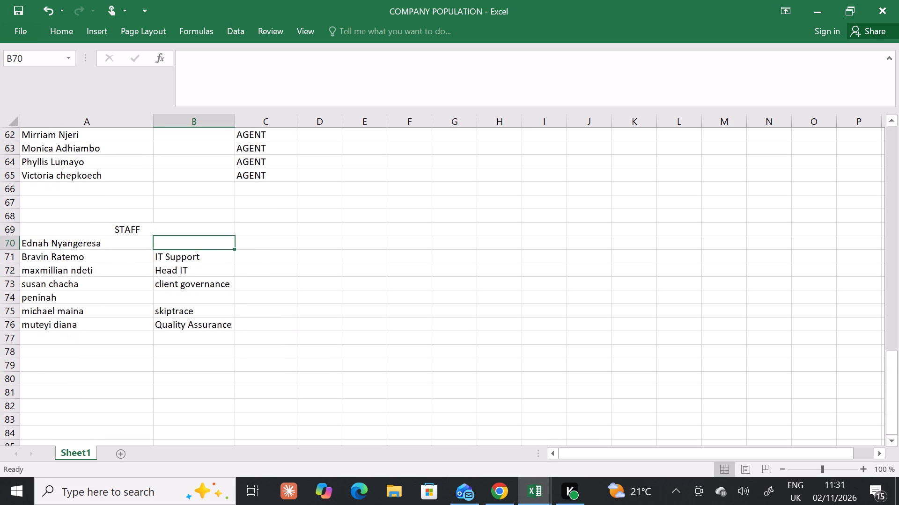
pyautogui.click(86, 339)
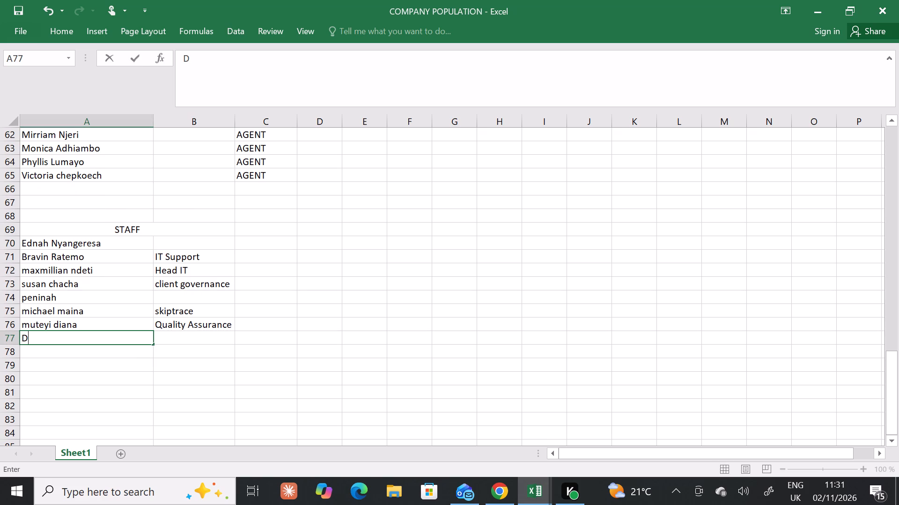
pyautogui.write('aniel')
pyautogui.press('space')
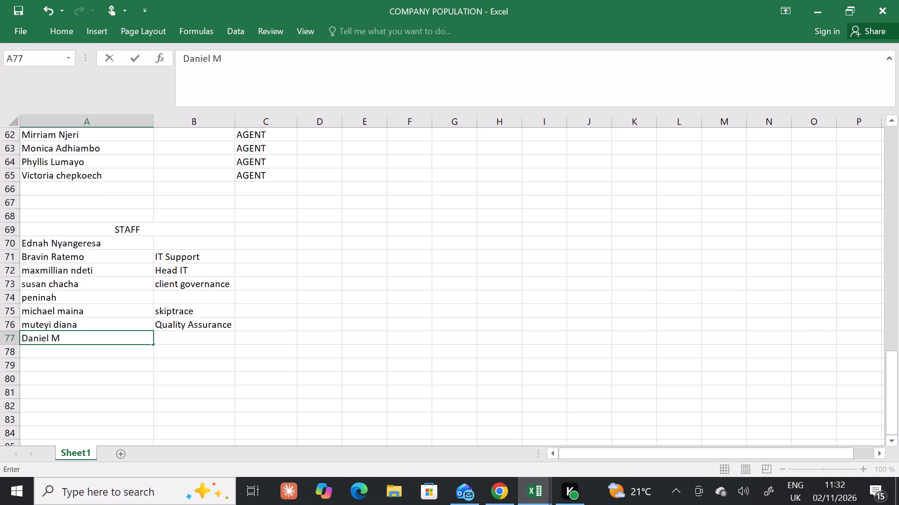
pyautogui.click(169, 340)
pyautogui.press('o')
pyautogui.press('BackSpace')
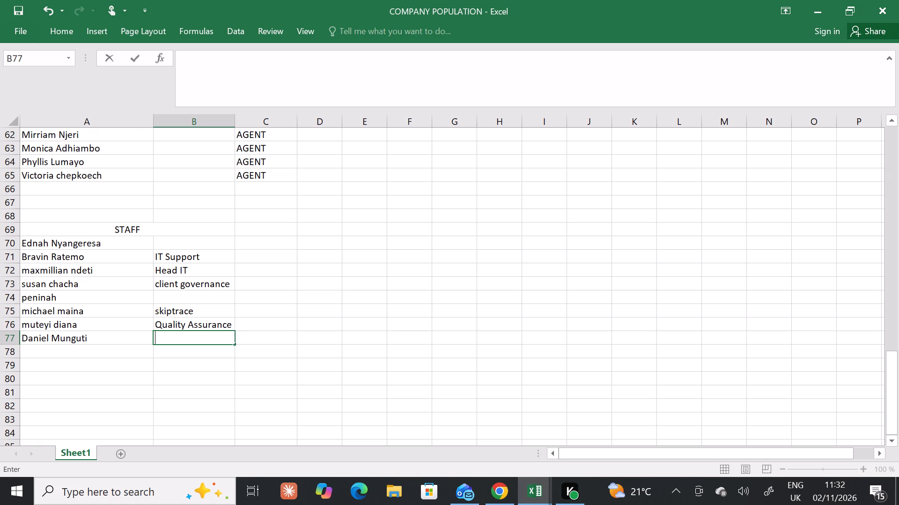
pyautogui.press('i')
pyautogui.press('BackSpace')
pyautogui.press('BackSpace')
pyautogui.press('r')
pyautogui.press('BackSpace')
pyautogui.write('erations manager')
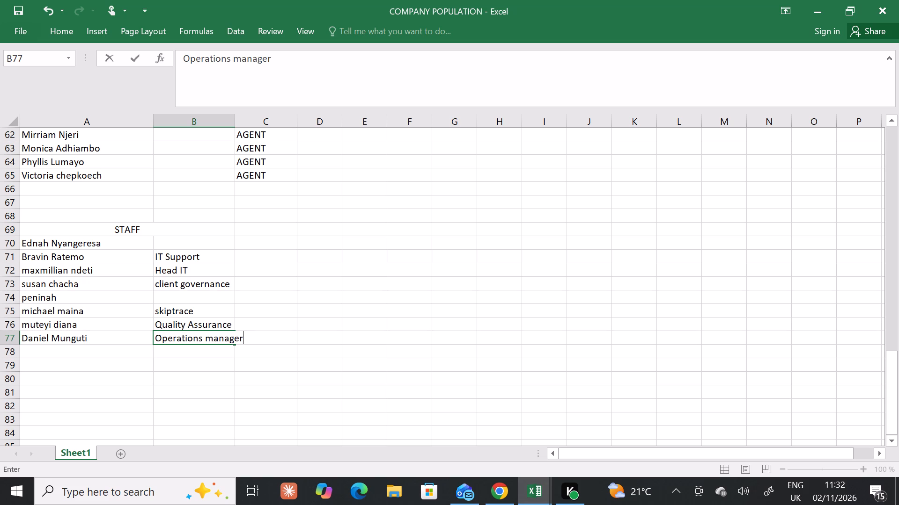
# Auto-fit column B again so its width suits the Operations manager entry.
pyautogui.click(177, 107)
pyautogui.click(183, 116)
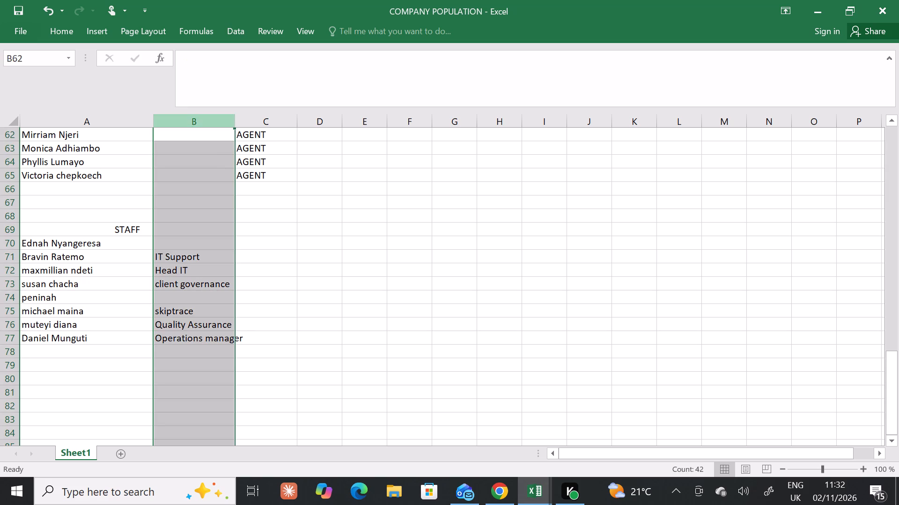
pyautogui.doubleClick(234, 126)
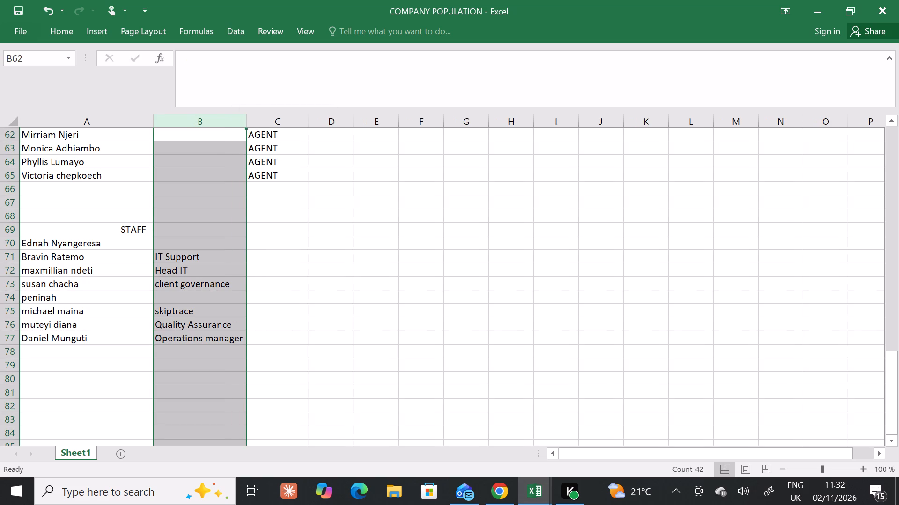
pyautogui.click(269, 215)
# Review the STAFF list and the team sections above it, up to EQUITY DIGITAL, checking their layout and entries.
pyautogui.click(191, 295)
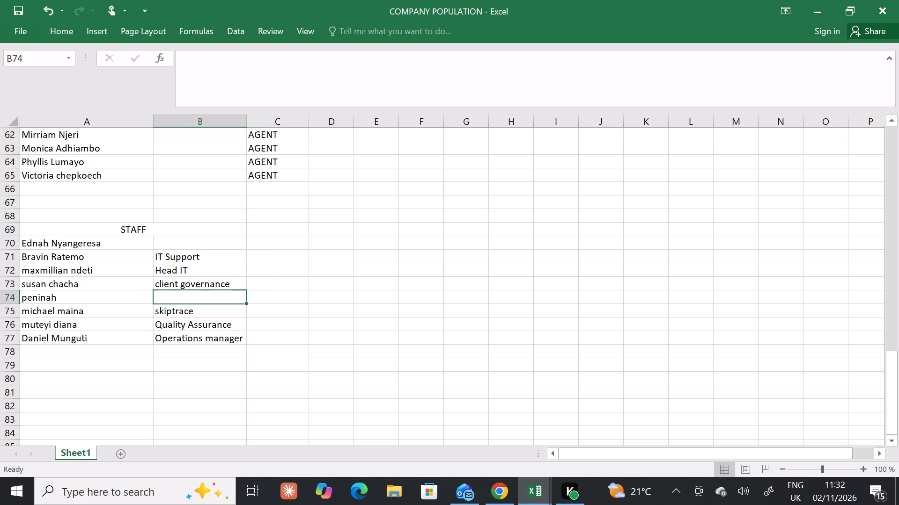
pyautogui.click(281, 260)
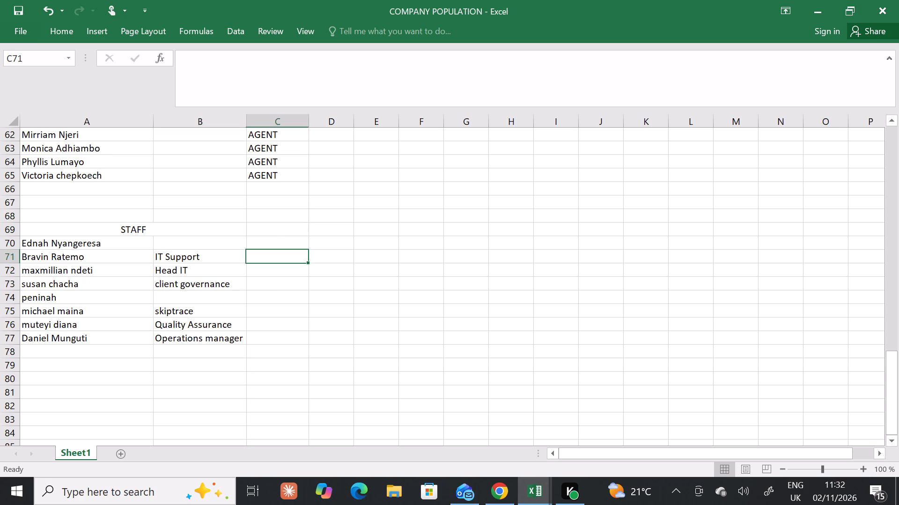
pyautogui.click(278, 244)
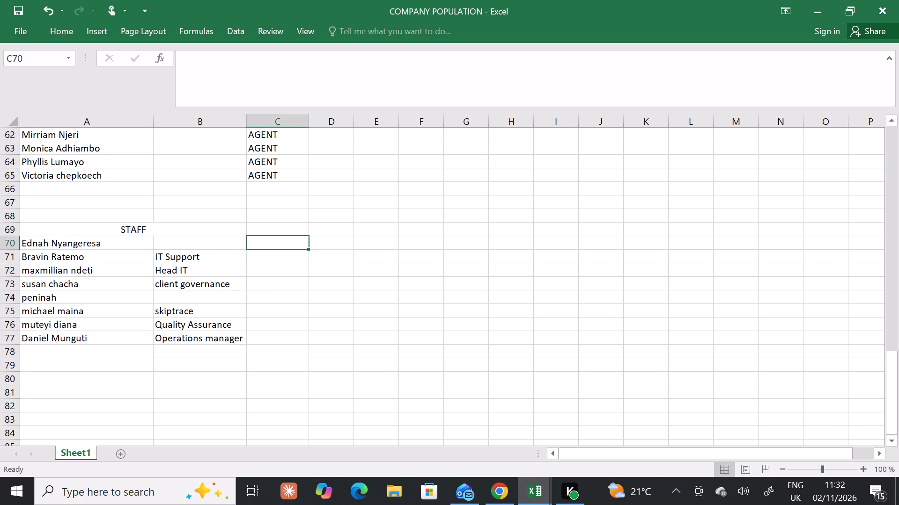
pyautogui.scroll(9, 248, 240)
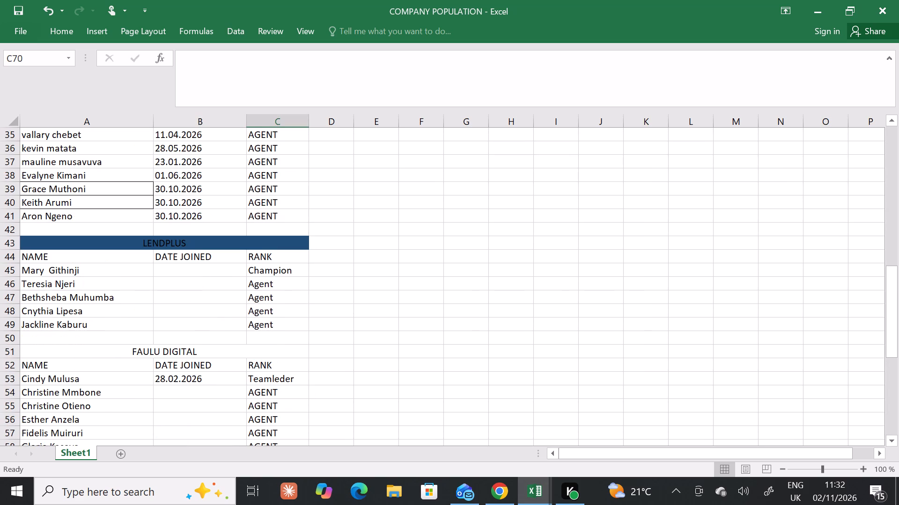
pyautogui.scroll(4, 231, 244)
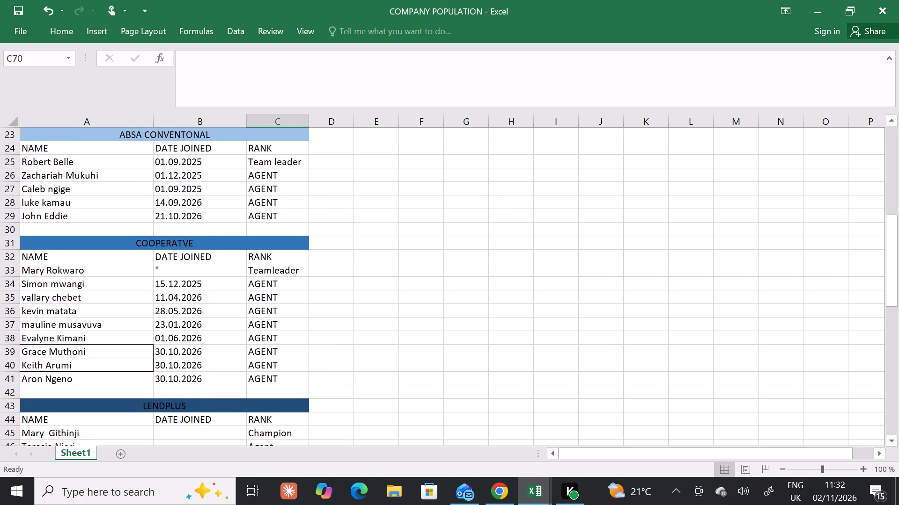
pyautogui.scroll(3, 231, 244)
pyautogui.scroll(-1, 249, 254)
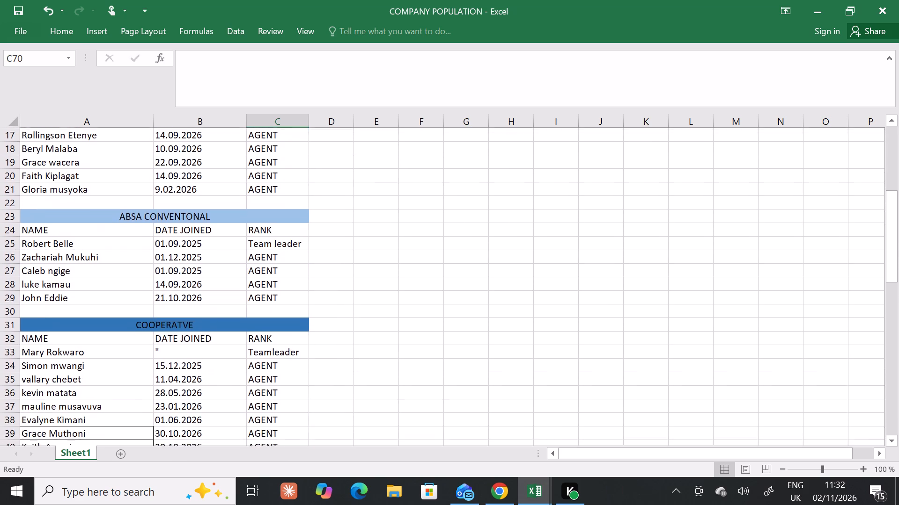
pyautogui.scroll(3, 261, 261)
pyautogui.click(214, 244)
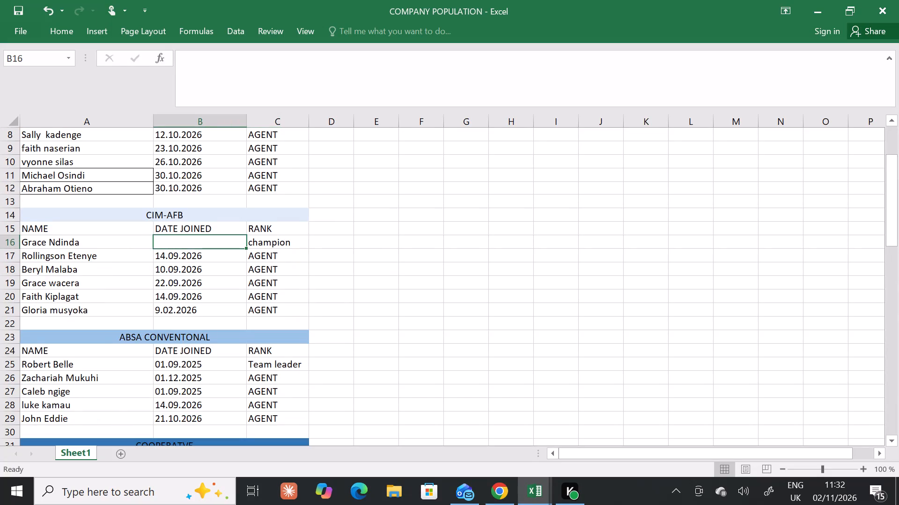
pyautogui.scroll(6, 229, 244)
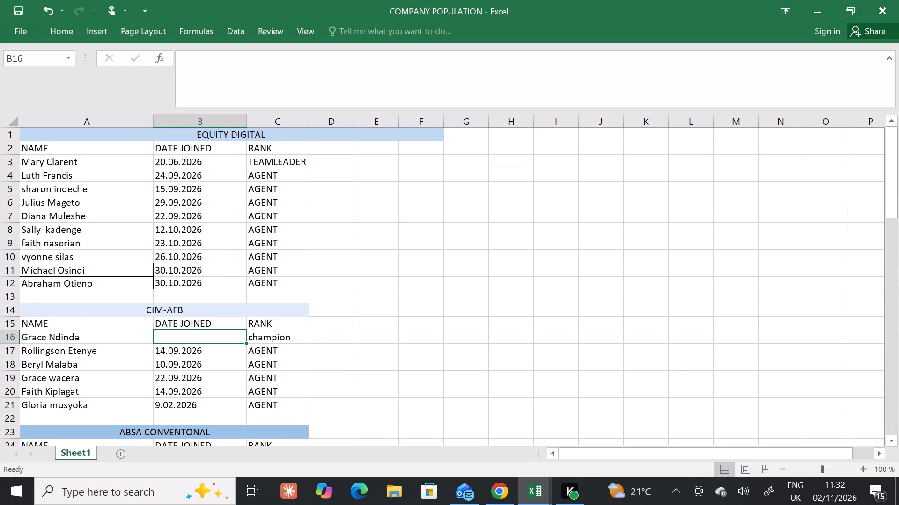
# Fill the merged FAULU DIGITAL heading in row 51 with the lightest blue theme tint.
pyautogui.scroll(1, 231, 245)
pyautogui.scroll(-8, 233, 247)
pyautogui.scroll(1, 247, 270)
pyautogui.scroll(-3, 247, 272)
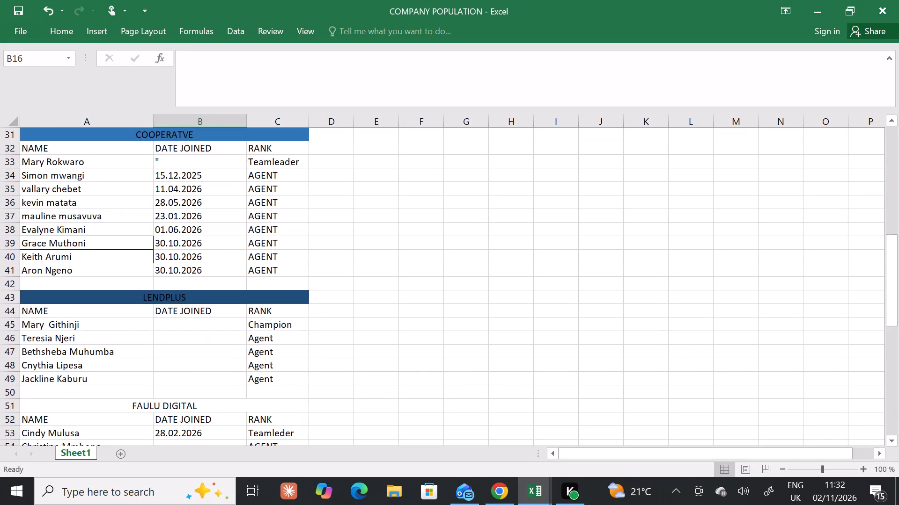
pyautogui.scroll(-4, 249, 287)
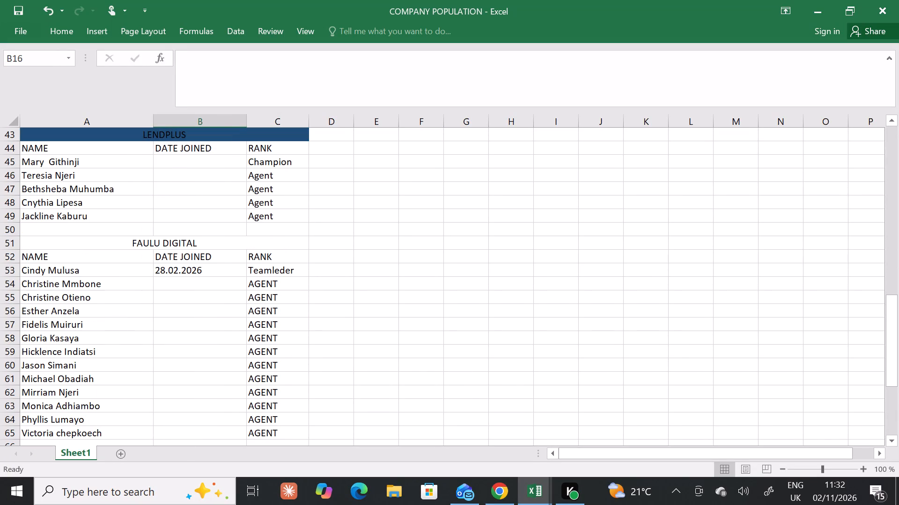
pyautogui.click(264, 244)
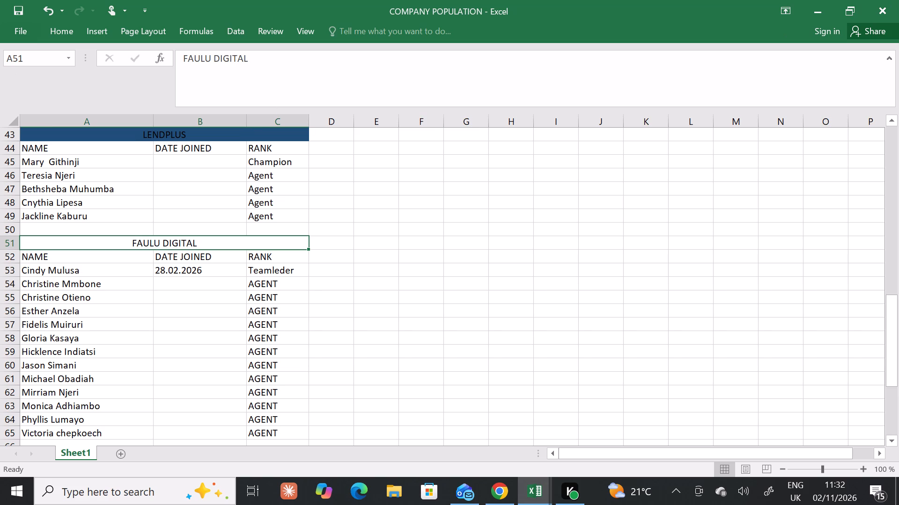
pyautogui.click(68, 36)
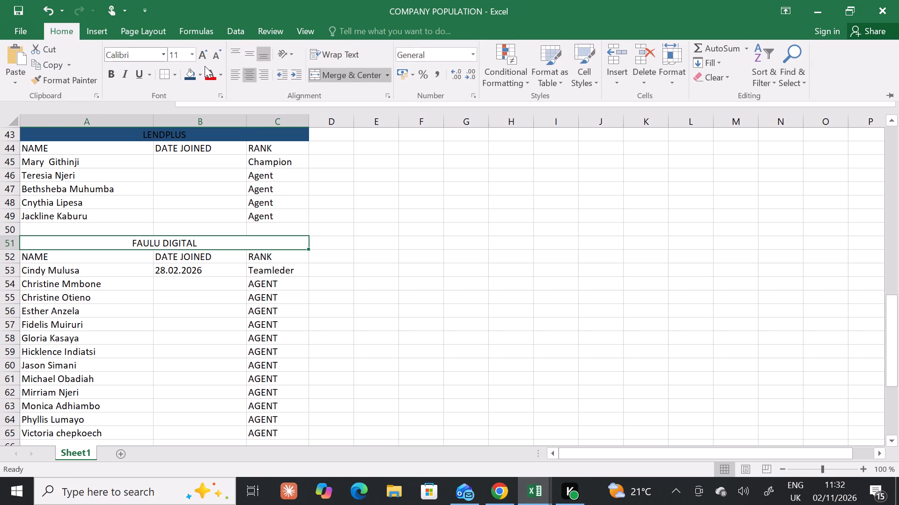
pyautogui.click(203, 76)
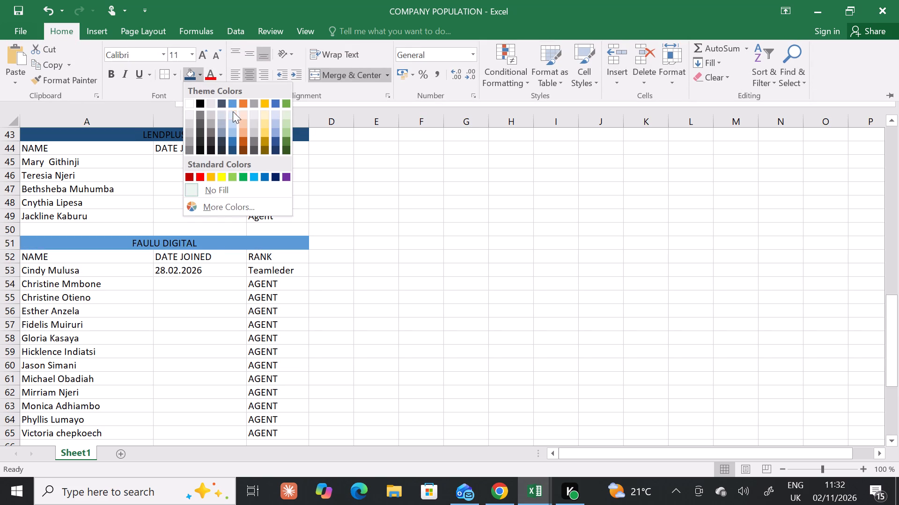
pyautogui.click(233, 112)
pyautogui.click(323, 245)
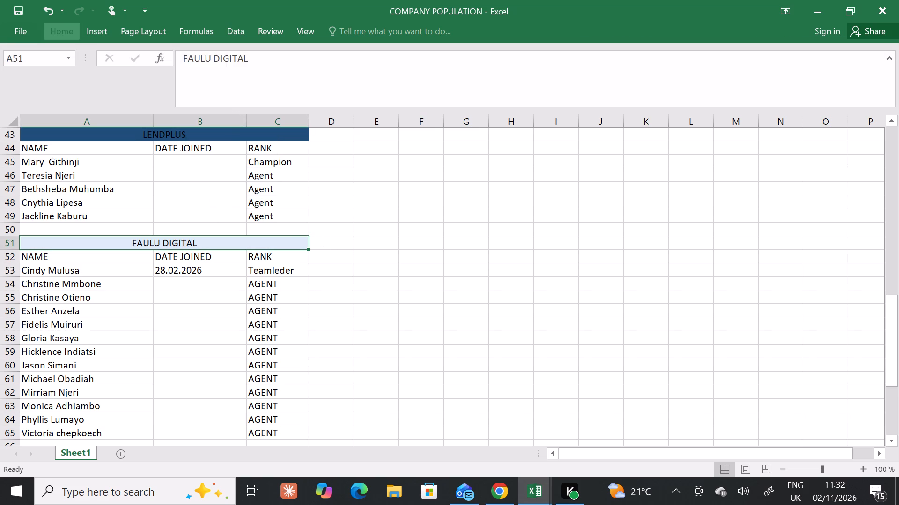
pyautogui.click(317, 303)
# Review the sections from the STAFF list up to COOPERATVE, checking their layout and heading fills.
pyautogui.scroll(-2, 255, 326)
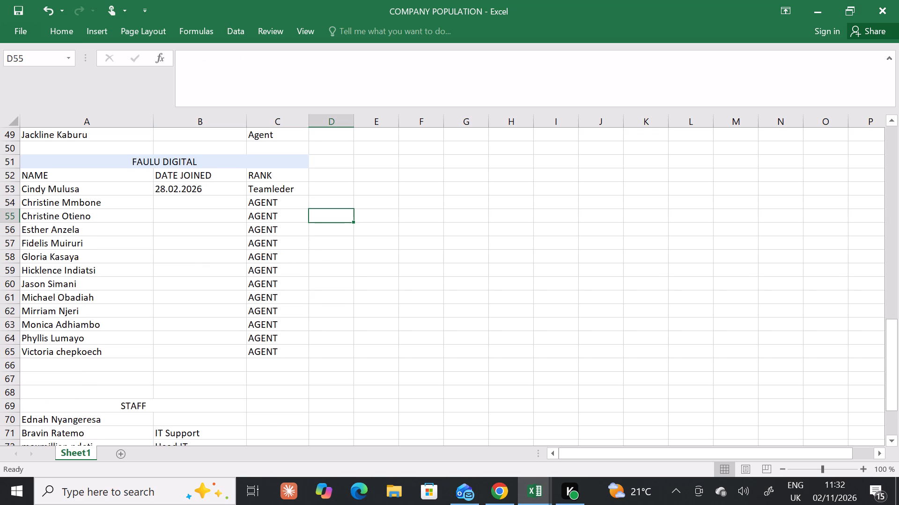
pyautogui.scroll(-4, 229, 376)
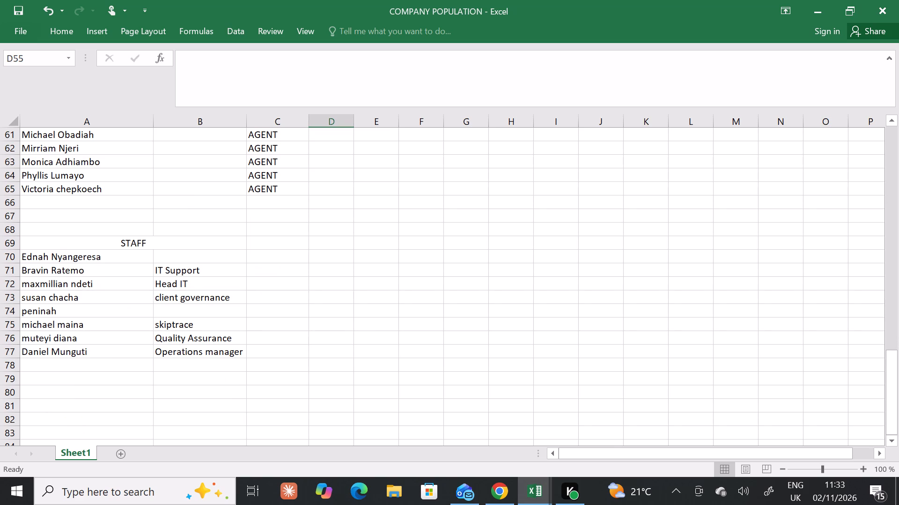
pyautogui.scroll(2, 242, 364)
pyautogui.scroll(2, 281, 332)
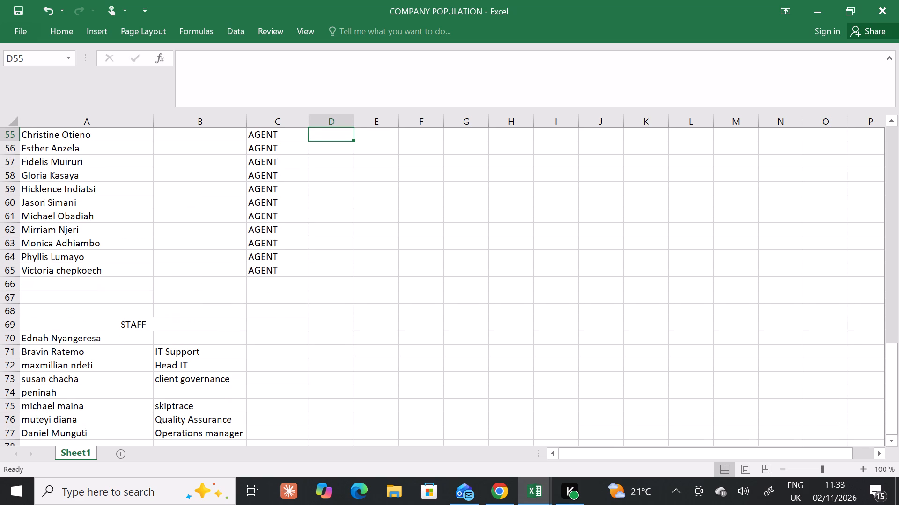
pyautogui.scroll(2, 279, 329)
pyautogui.scroll(1, 281, 257)
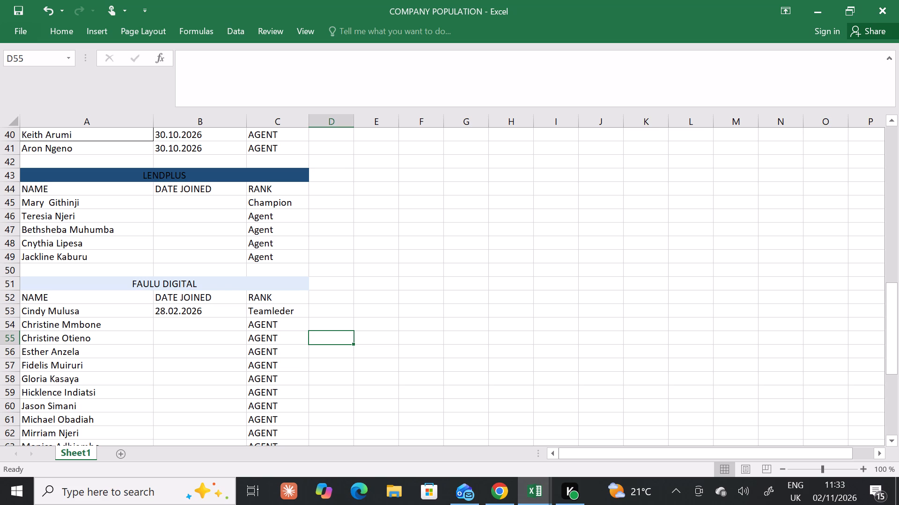
pyautogui.scroll(3, 270, 260)
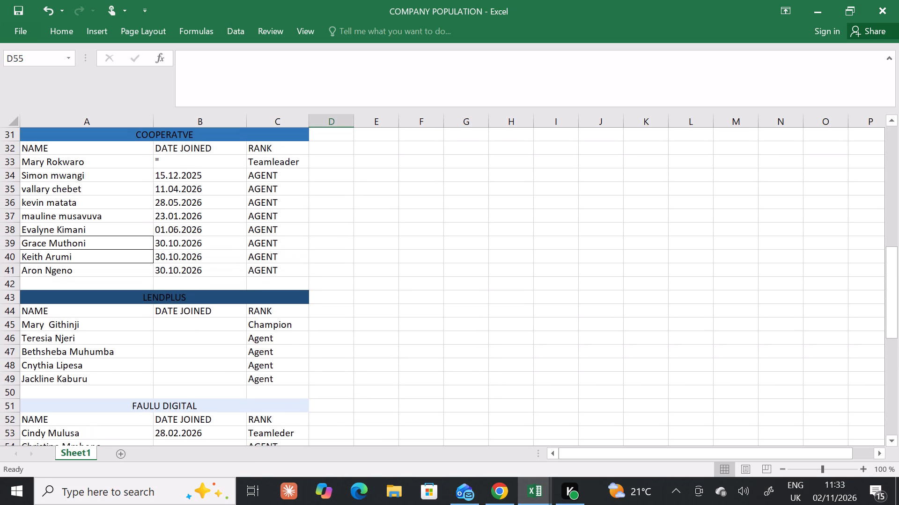
pyautogui.scroll(3, 278, 190)
# Insert four blank rows at row 68, between the FAULU DIGITAL list and the STAFF heading.
pyautogui.scroll(-5, 366, 195)
pyautogui.scroll(-2, 354, 239)
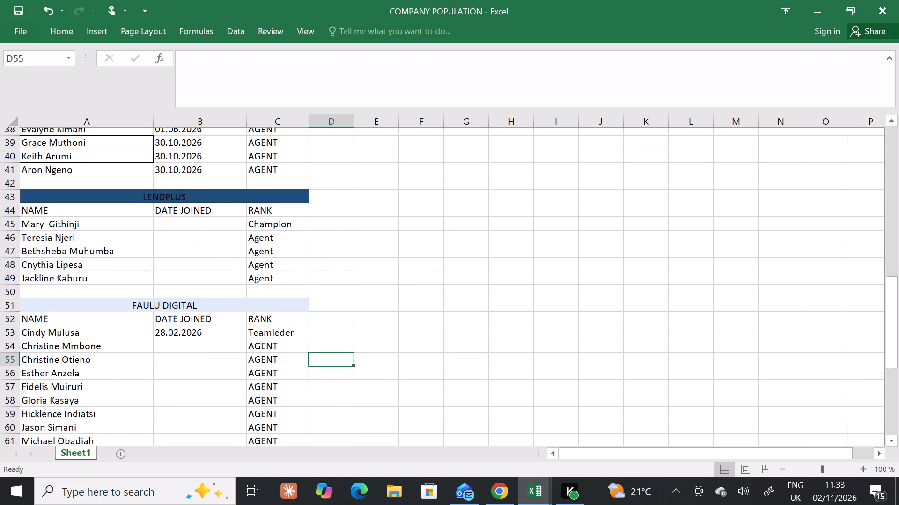
pyautogui.scroll(-3, 354, 241)
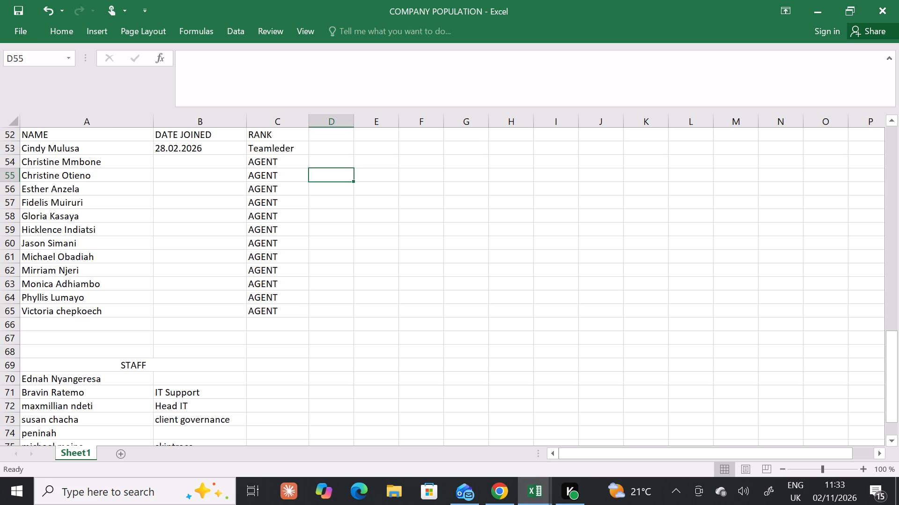
pyautogui.click(12, 350)
pyautogui.rightClick(12, 350)
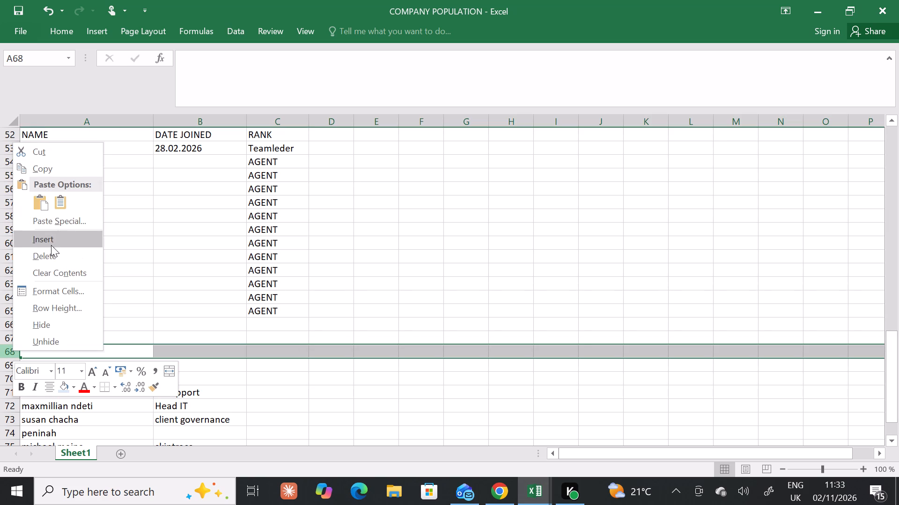
pyautogui.click(51, 241)
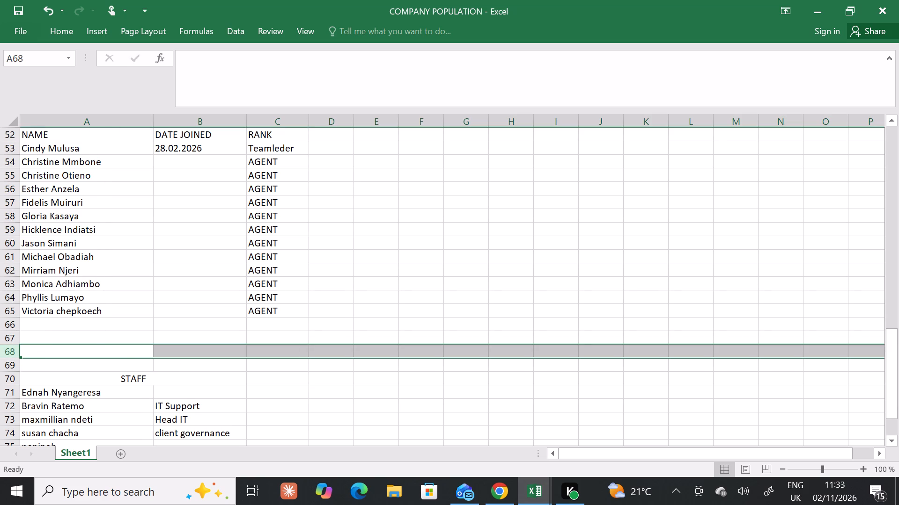
pyautogui.rightClick(256, 355)
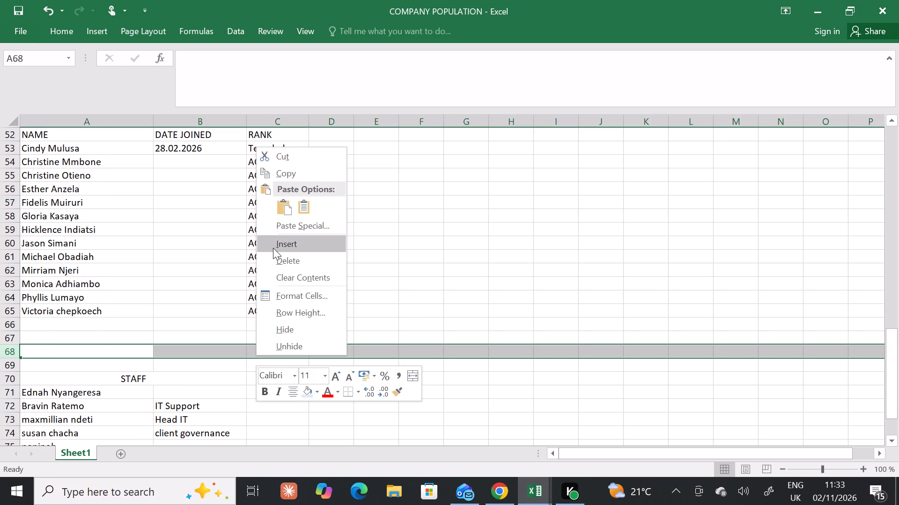
pyautogui.click(273, 247)
pyautogui.rightClick(284, 351)
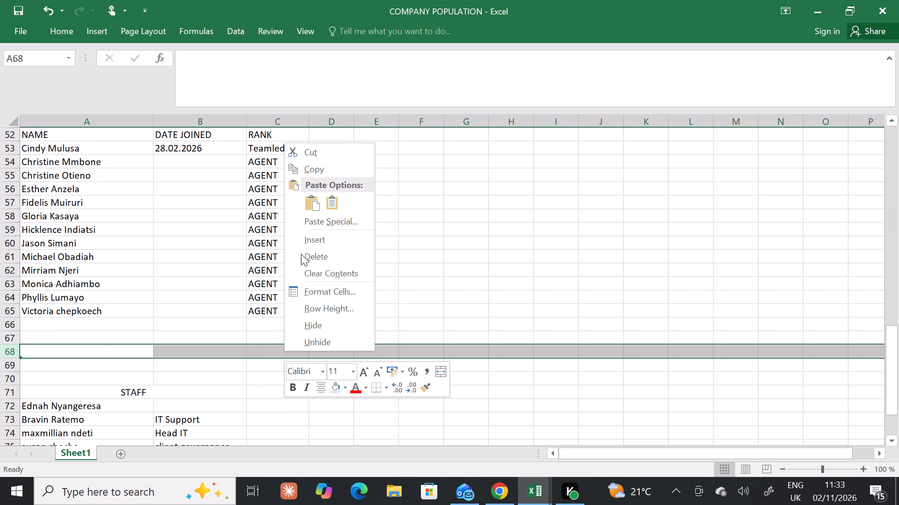
pyautogui.click(296, 233)
pyautogui.rightClick(273, 349)
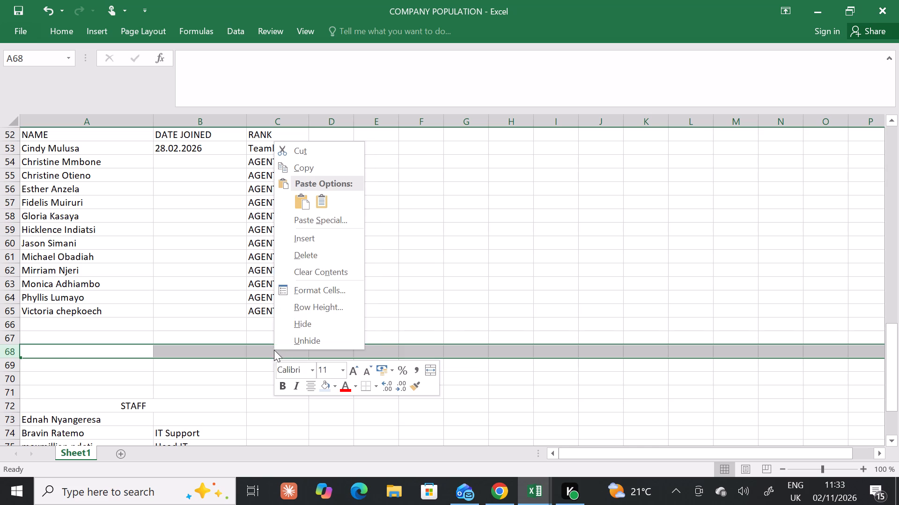
pyautogui.click(310, 244)
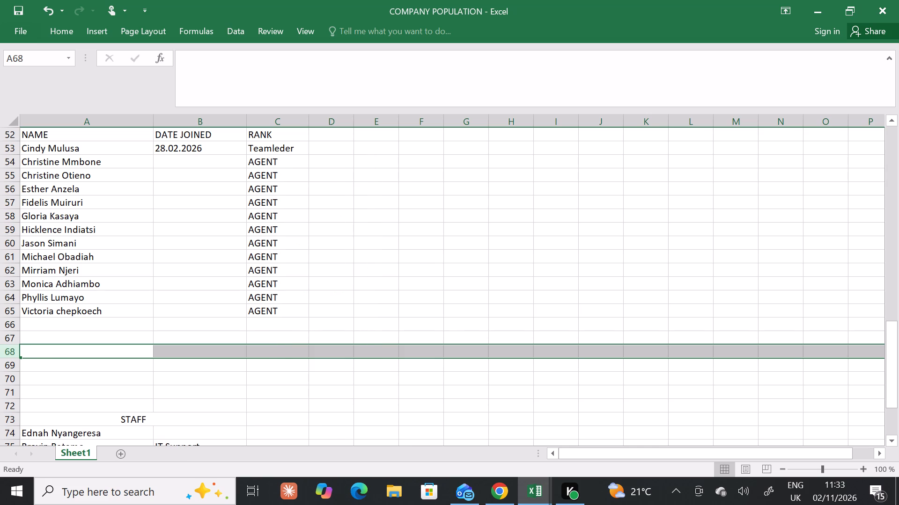
# Merge and centre cells A67:B67 below the FAULU DIGITAL list.
pyautogui.click(123, 343)
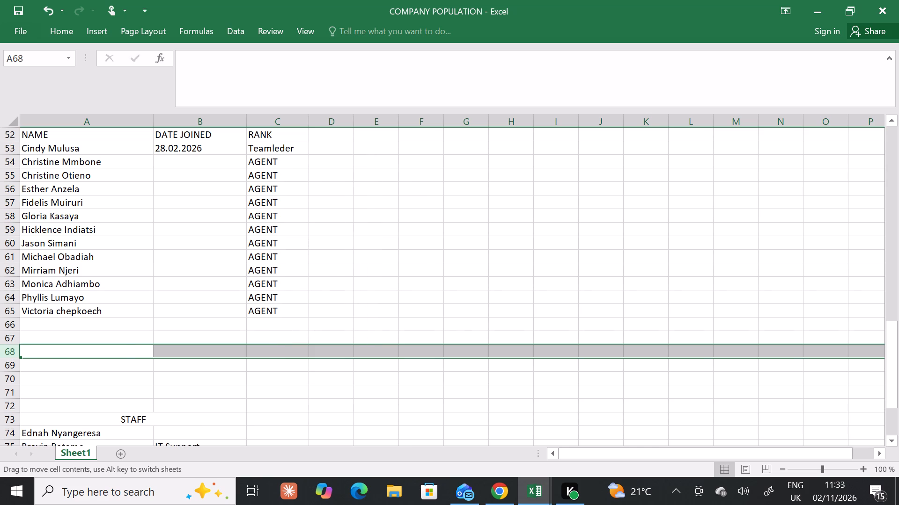
pyautogui.click(121, 334)
pyautogui.moveTo(119, 339); pyautogui.dragTo(170, 339)
pyautogui.click(63, 29)
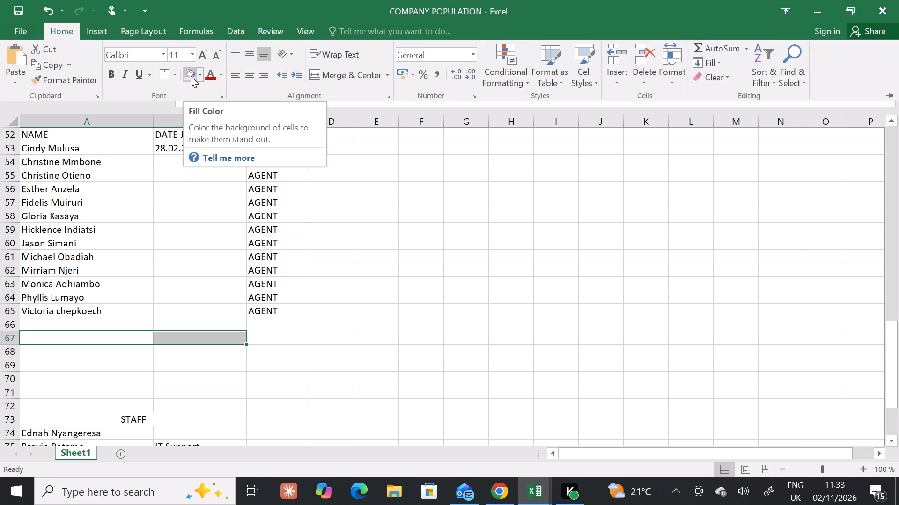
pyautogui.click(330, 69)
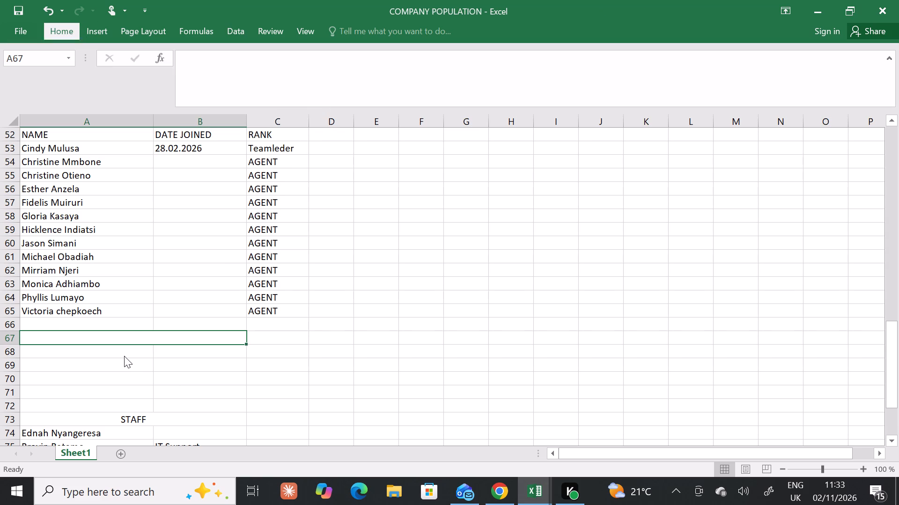
# Enter EQUITY CONVENTIONAL as the section heading in the merged cell A67.
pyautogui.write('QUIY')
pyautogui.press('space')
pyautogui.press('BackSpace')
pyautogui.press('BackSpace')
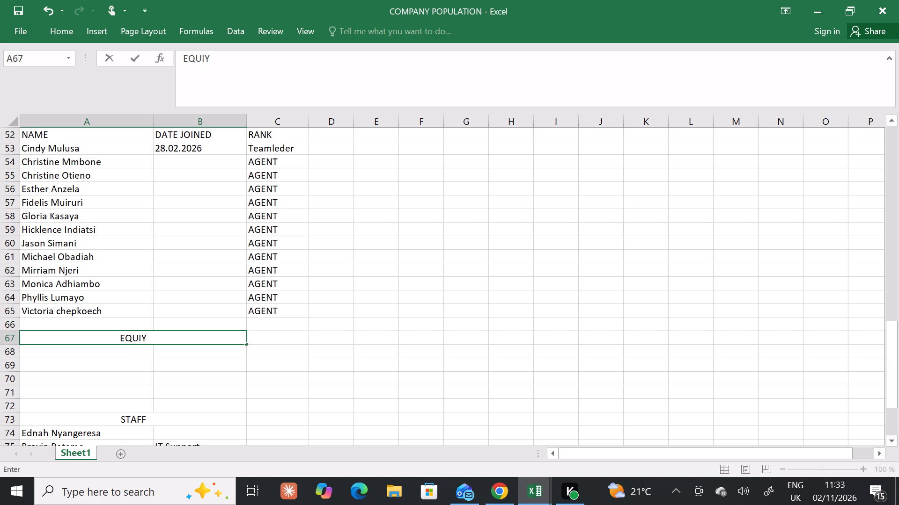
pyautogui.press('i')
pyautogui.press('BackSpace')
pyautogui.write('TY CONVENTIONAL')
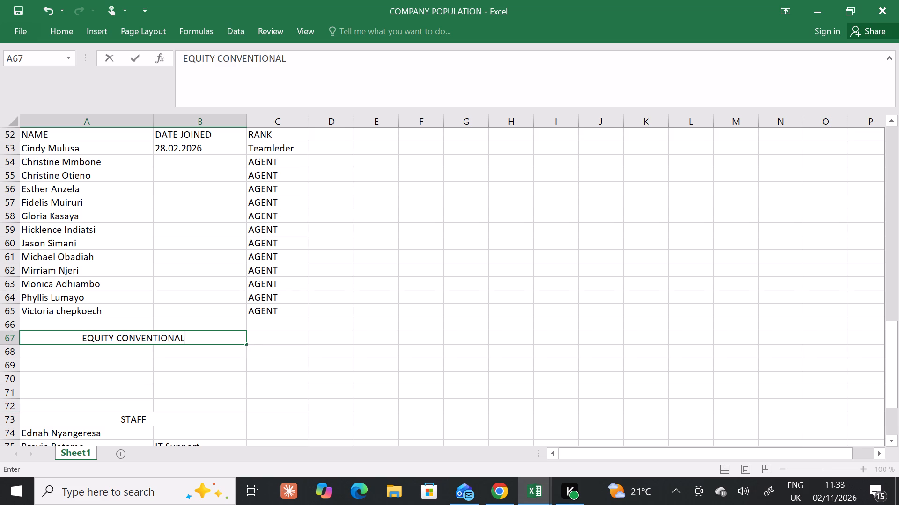
pyautogui.click(39, 357)
# Copy the NAME, DATE JOINED and RANK header row from row 52 into row 68.
pyautogui.click(10, 356)
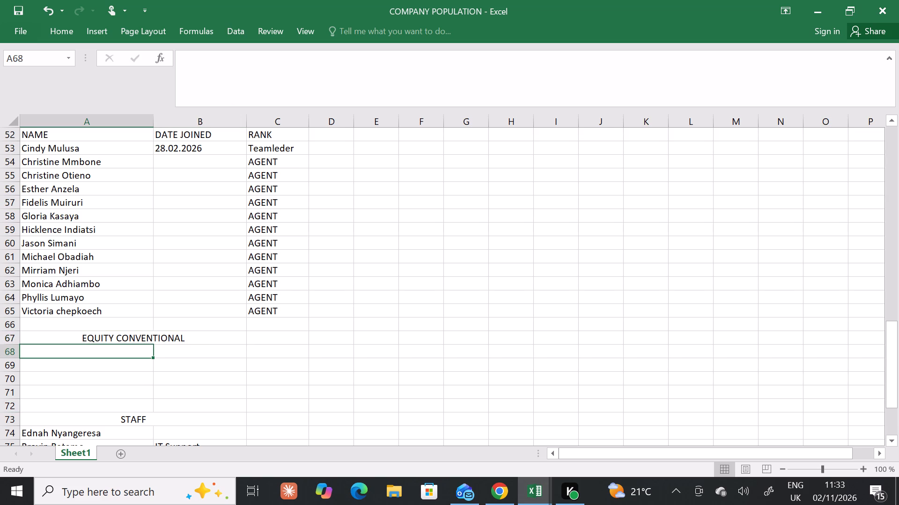
pyautogui.rightClick(16, 133)
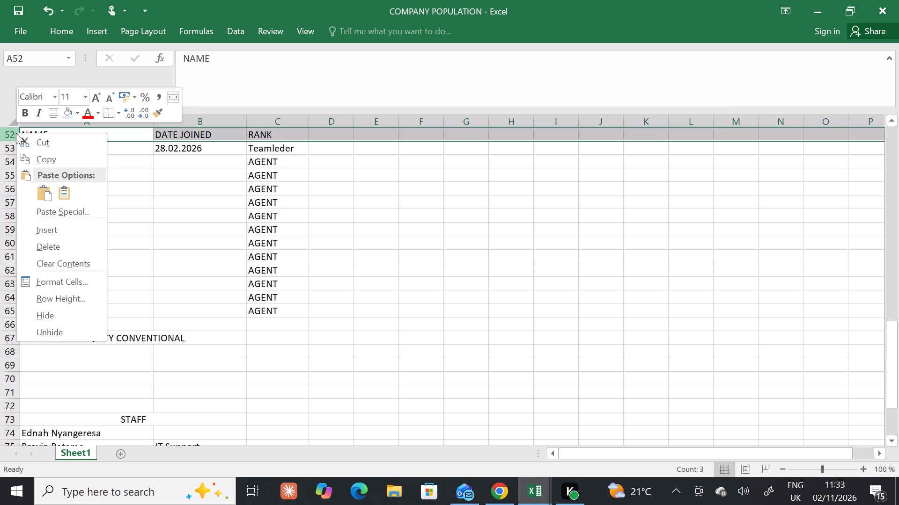
pyautogui.click(44, 161)
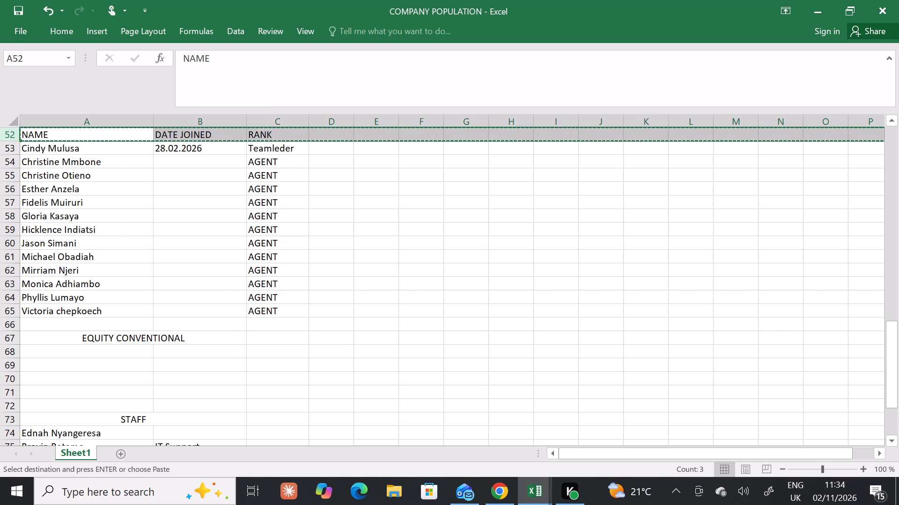
pyautogui.rightClick(11, 354)
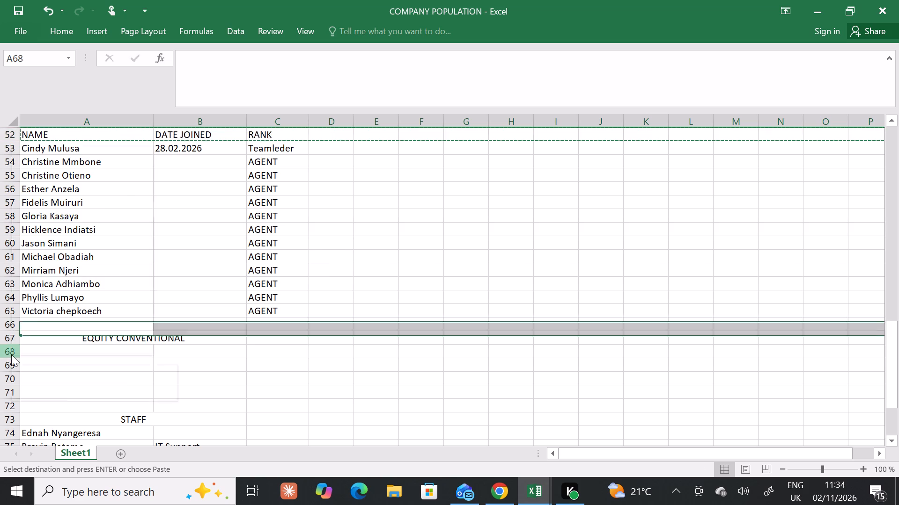
pyautogui.click(34, 209)
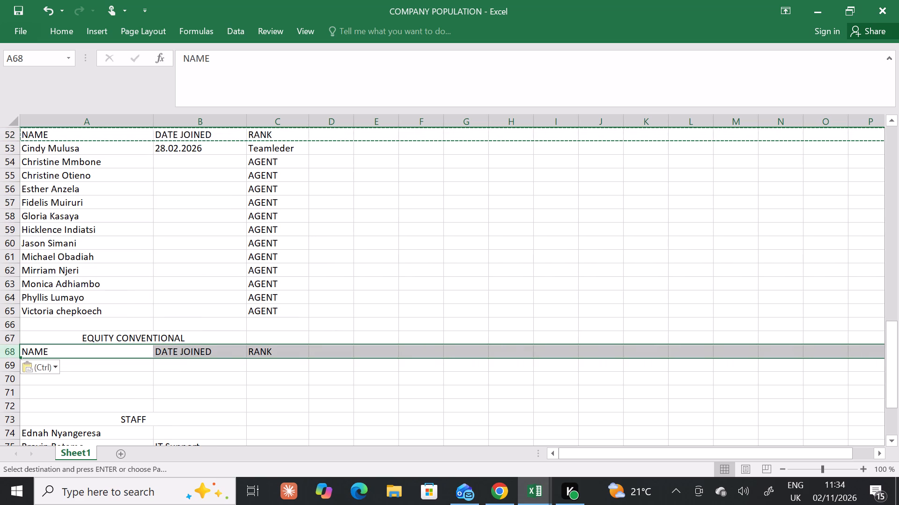
# Enter the first EQUITY CONVENTIONAL member's name in cell A69, with only the initials capitalised.
pyautogui.click(83, 371)
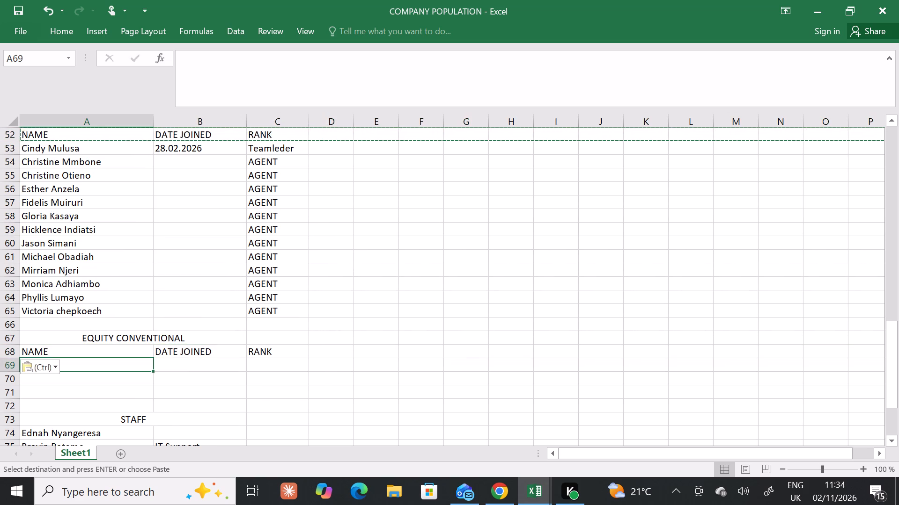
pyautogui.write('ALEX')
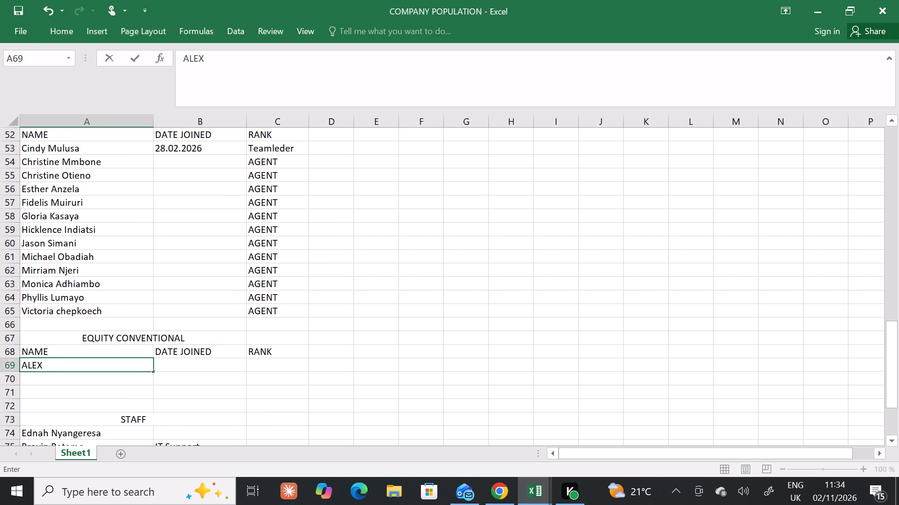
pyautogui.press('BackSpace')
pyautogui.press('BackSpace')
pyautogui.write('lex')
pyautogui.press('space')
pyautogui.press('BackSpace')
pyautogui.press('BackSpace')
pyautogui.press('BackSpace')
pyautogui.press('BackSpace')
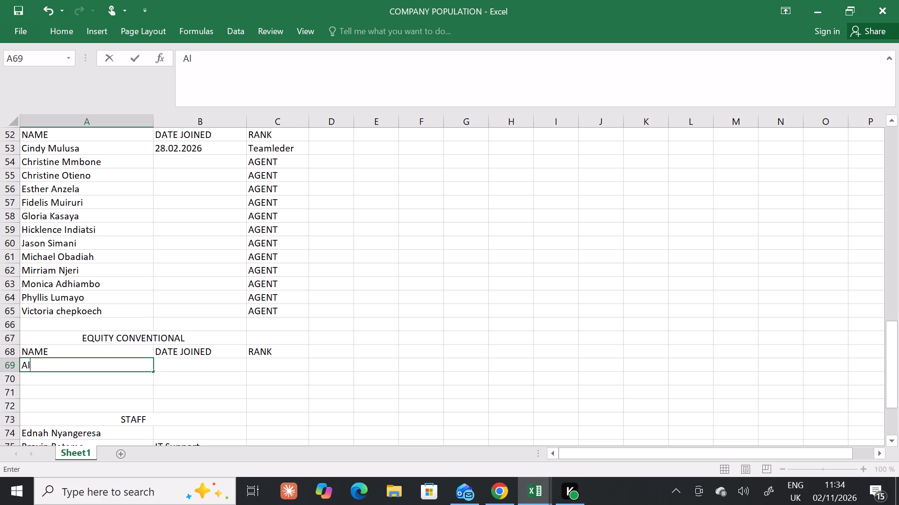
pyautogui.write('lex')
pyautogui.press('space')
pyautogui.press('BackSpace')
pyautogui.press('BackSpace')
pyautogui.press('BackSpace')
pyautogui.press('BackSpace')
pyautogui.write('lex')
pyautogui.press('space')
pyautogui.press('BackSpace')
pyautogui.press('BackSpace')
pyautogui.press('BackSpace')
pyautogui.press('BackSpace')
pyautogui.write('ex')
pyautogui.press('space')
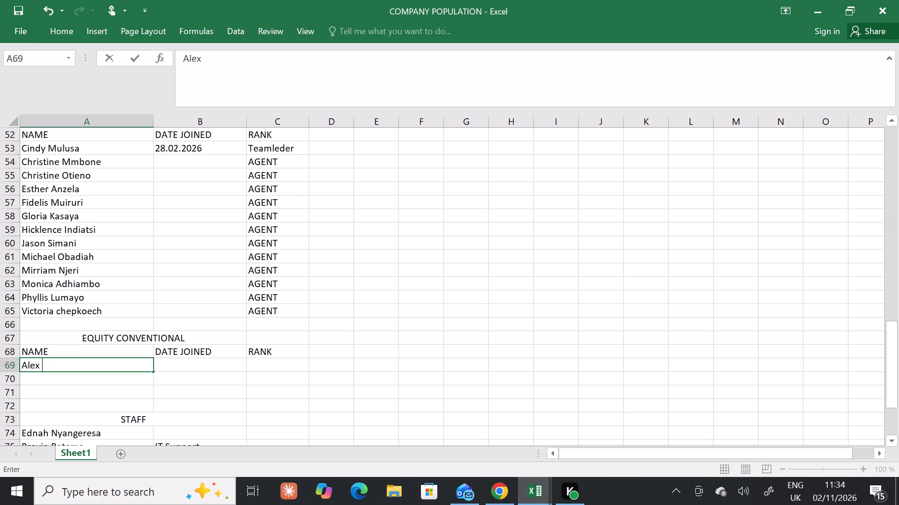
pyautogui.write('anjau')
# Enter the names of the second and third EQUITY CONVENTIONAL members in cells A70 and A71.
pyautogui.click(63, 384)
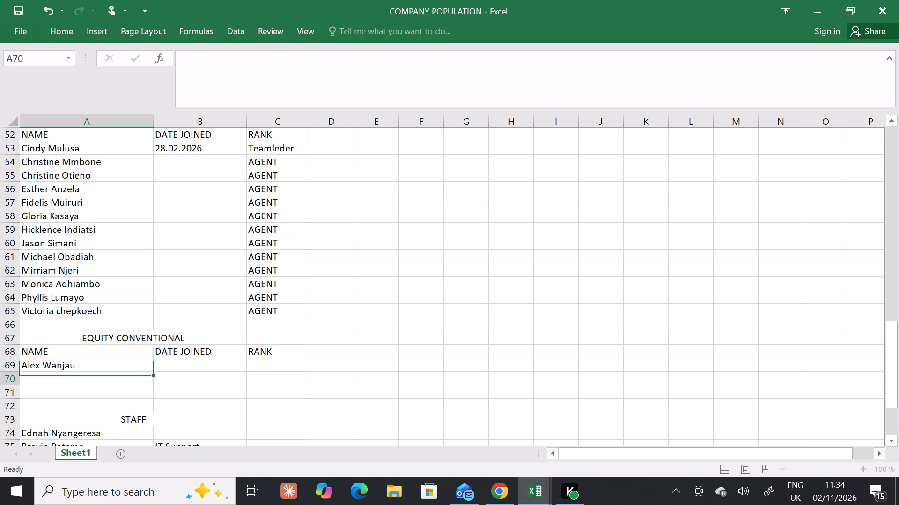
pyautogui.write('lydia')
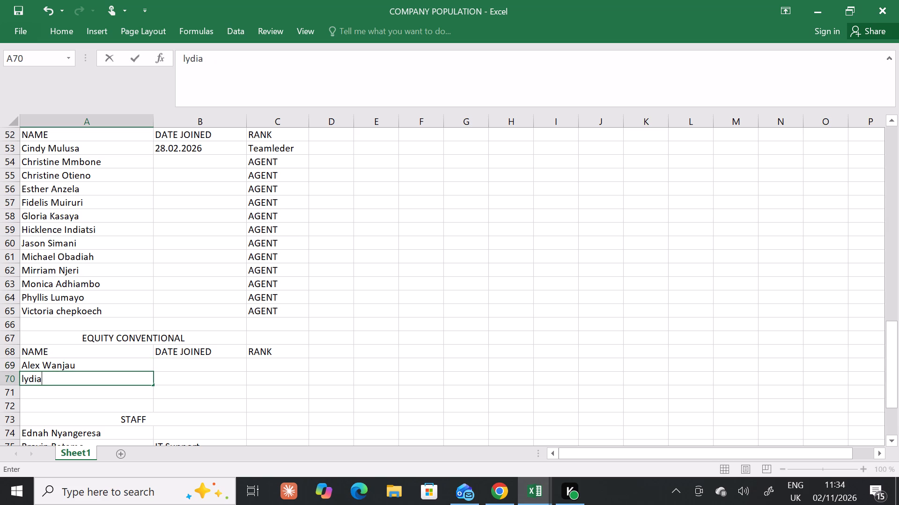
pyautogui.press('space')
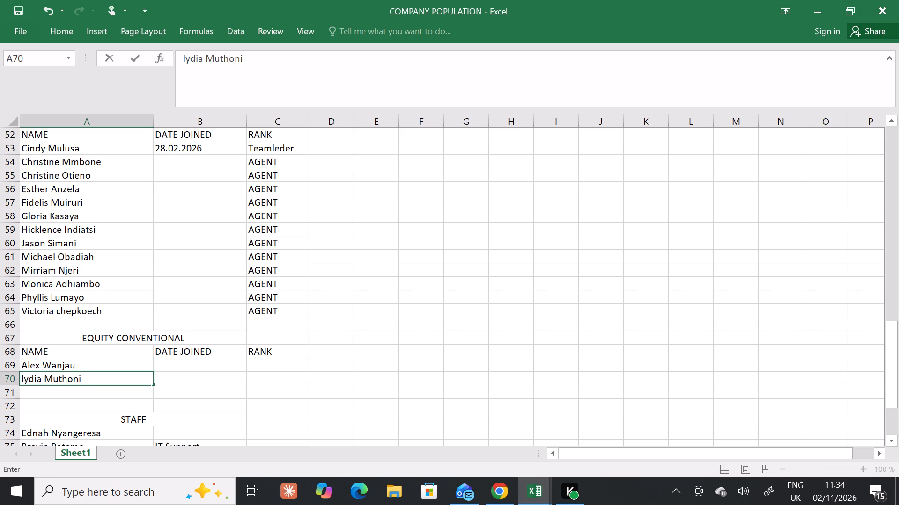
pyautogui.click(65, 393)
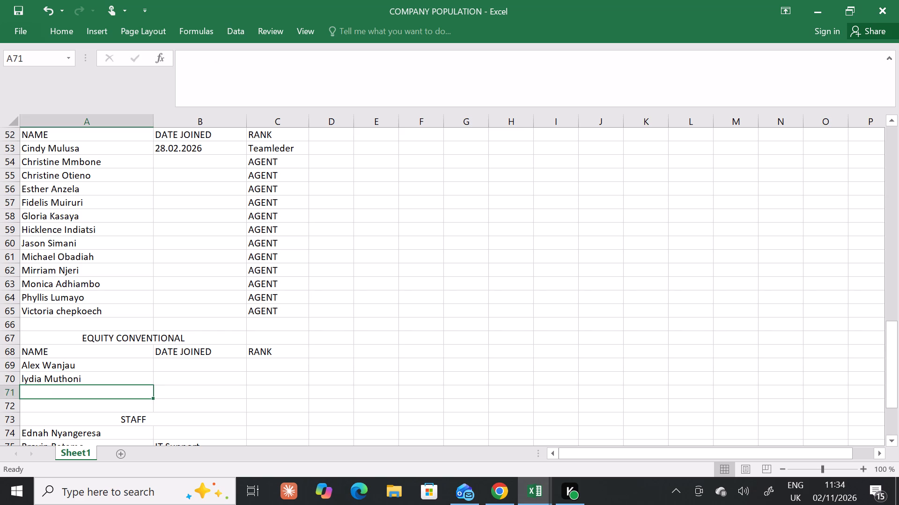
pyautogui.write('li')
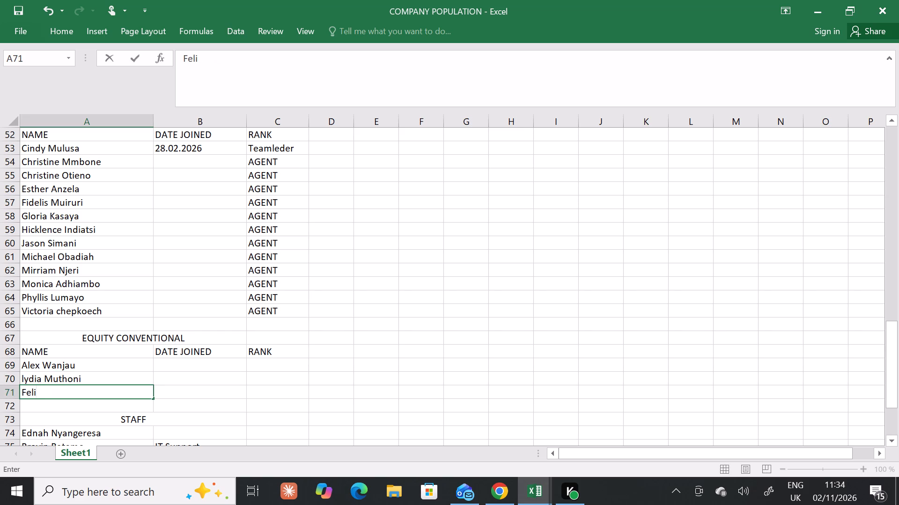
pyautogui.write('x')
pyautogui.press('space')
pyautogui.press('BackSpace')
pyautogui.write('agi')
# Insert two blank rows at row 72, between the EQUITY CONVENTIONAL names and the STAFF heading.
pyautogui.click(121, 411)
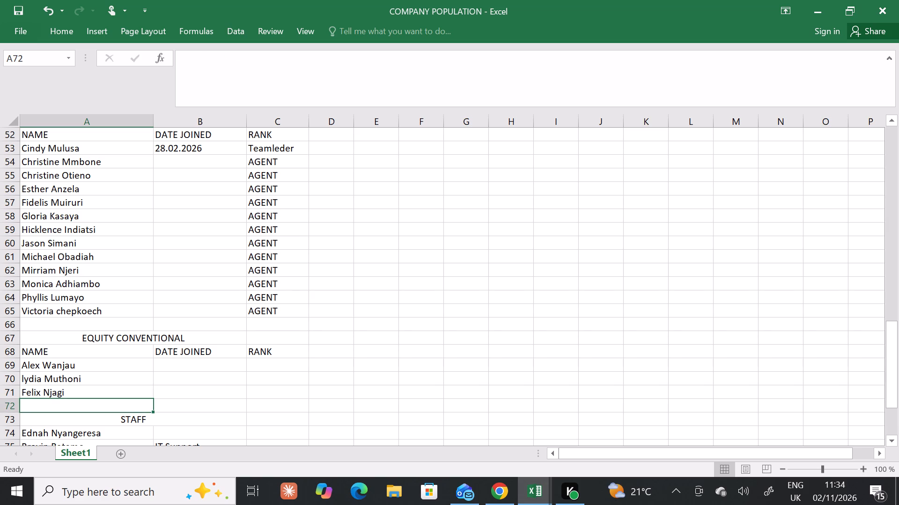
pyautogui.click(8, 407)
pyautogui.rightClick(8, 407)
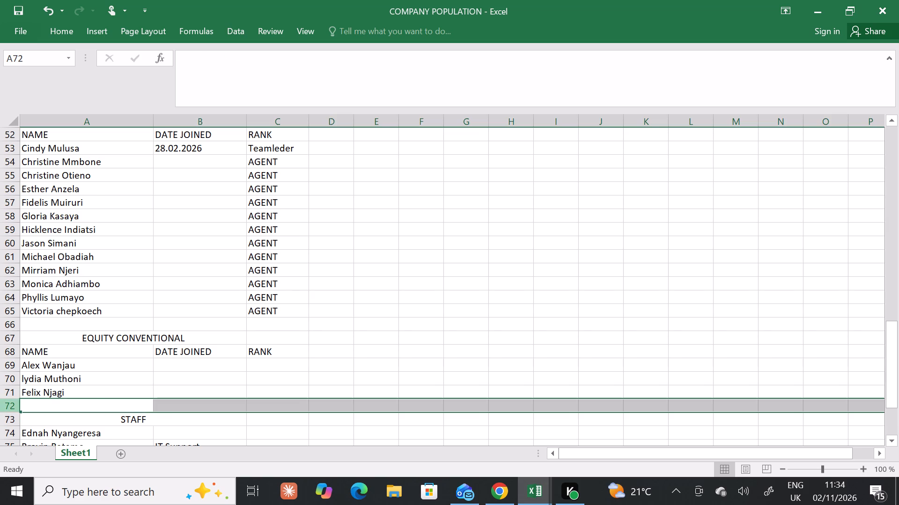
pyautogui.click(27, 299)
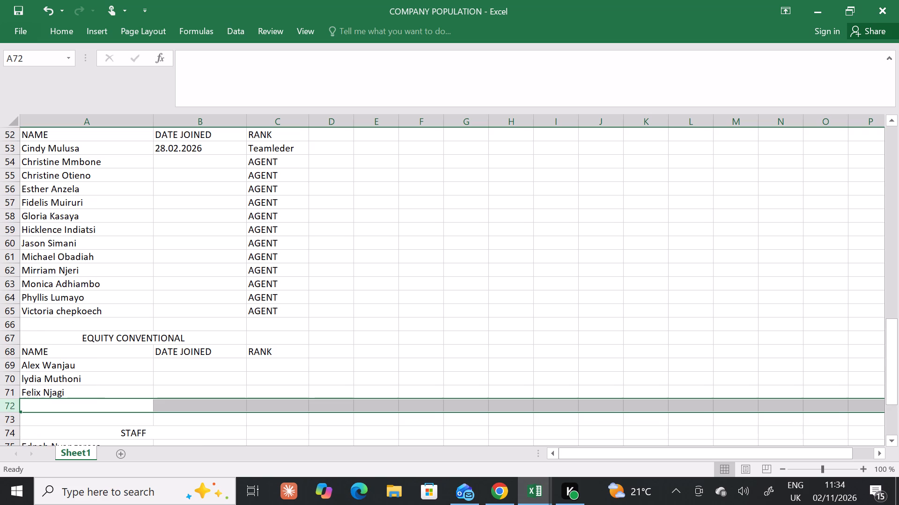
pyautogui.rightClick(11, 408)
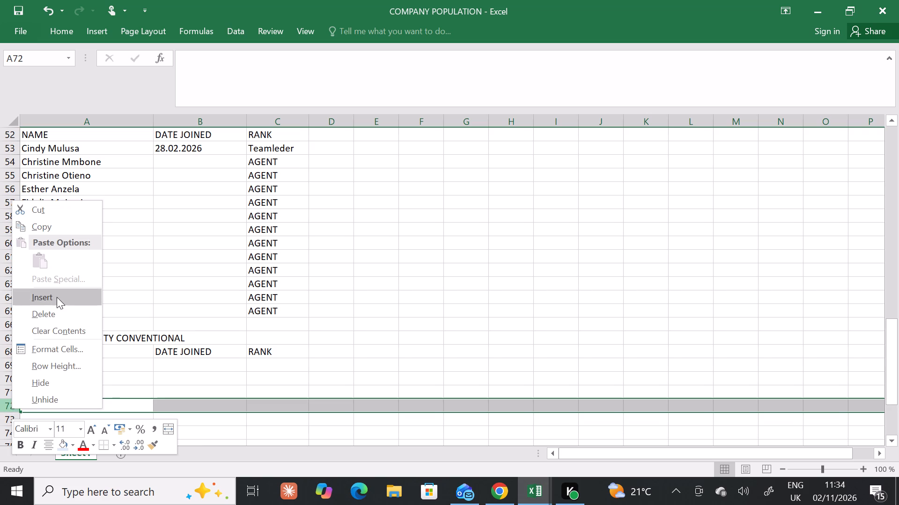
pyautogui.click(57, 294)
# Fill the EQUITY CONVENTIONAL heading in row 67 with a light blue theme colour.
pyautogui.click(84, 337)
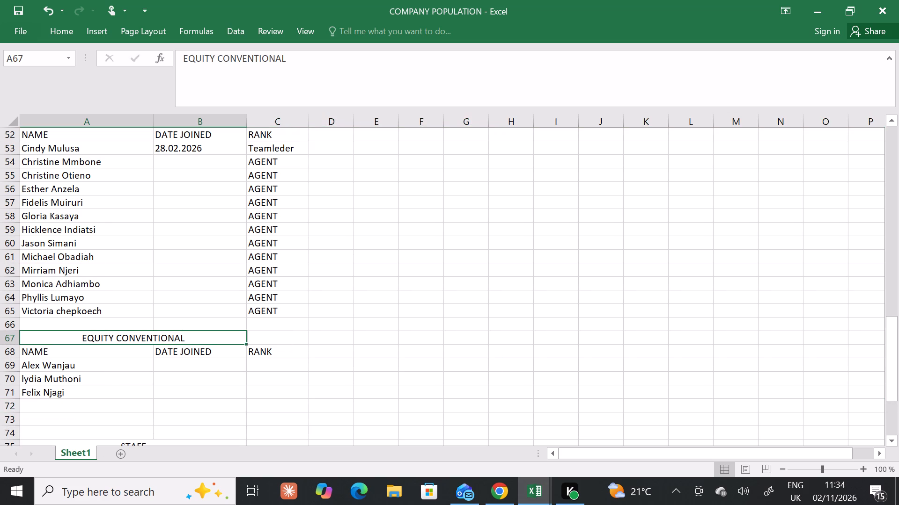
pyautogui.click(54, 34)
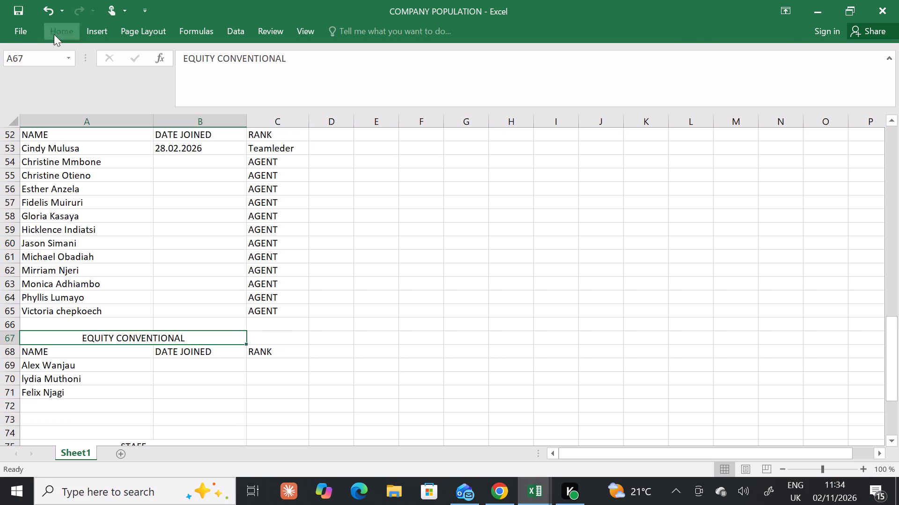
pyautogui.click(199, 72)
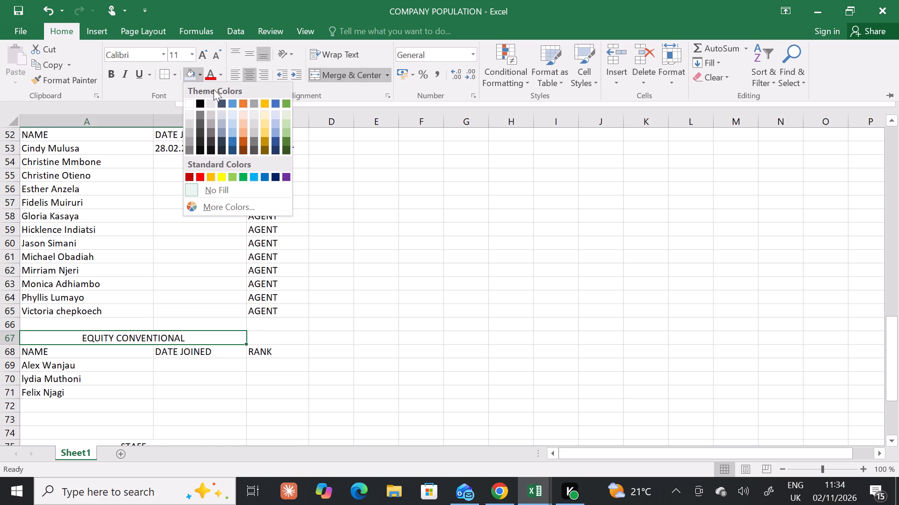
pyautogui.click(274, 126)
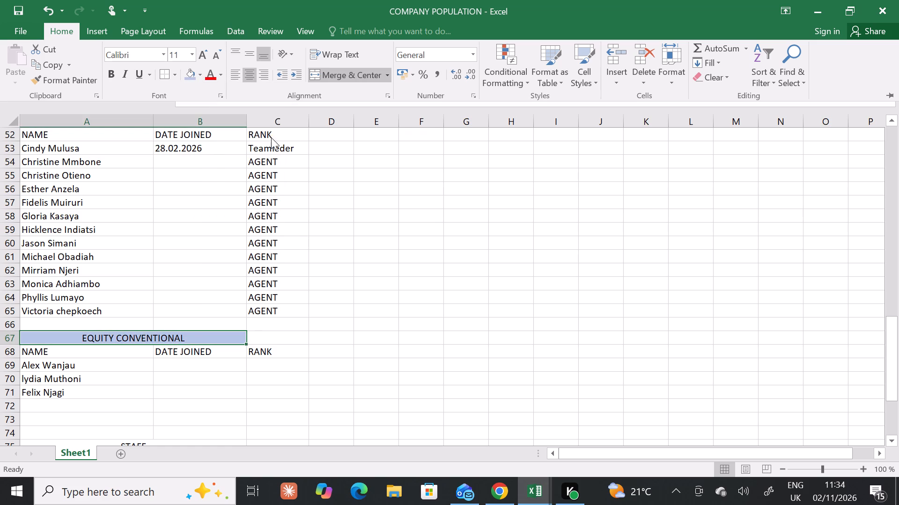
# Copy candidate 6's name, listed under the Equity Conventional portfolio, from the Interviews as of 30th Oct workbook into cell A72 of COMPANY POPULATION.
pyautogui.scroll(-2, 237, 249)
pyautogui.scroll(-15, 187, 303)
pyautogui.scroll(-2, 346, 357)
pyautogui.moveTo(896, 370); pyautogui.dragTo(898, 391)
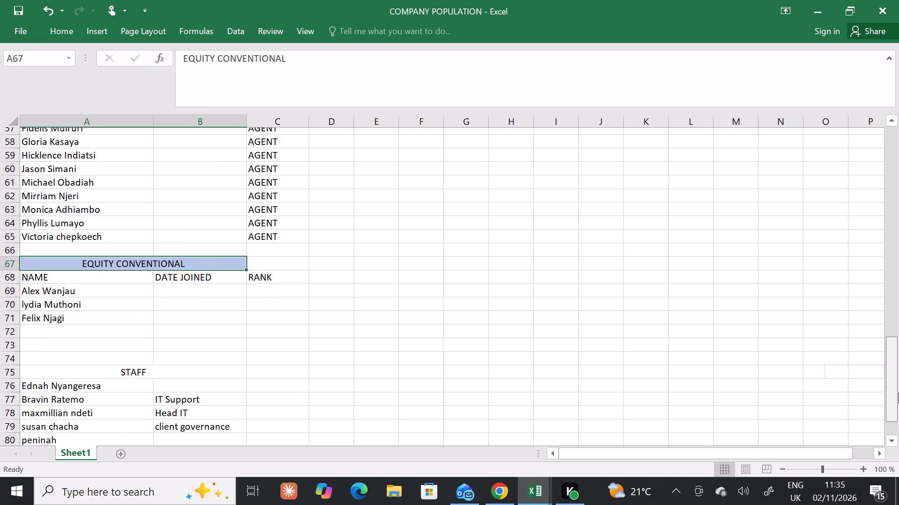
pyautogui.click(44, 337)
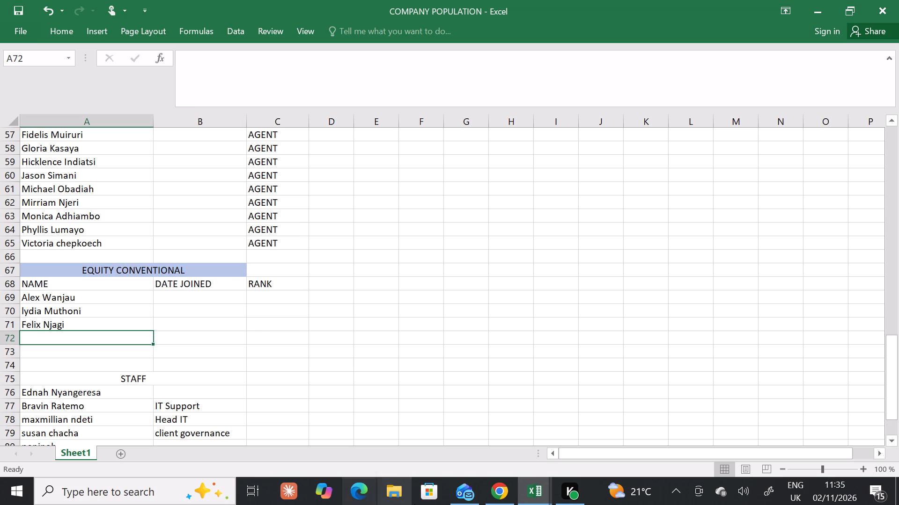
pyautogui.click(523, 490)
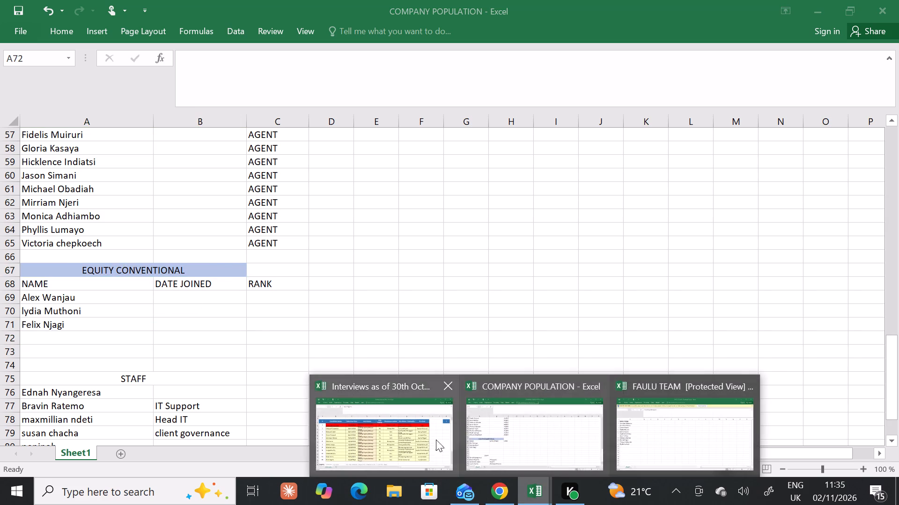
pyautogui.click(428, 437)
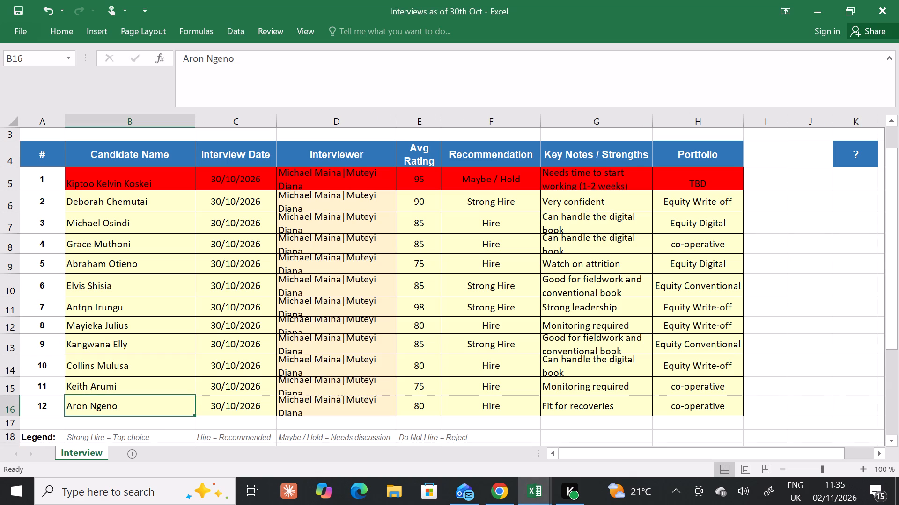
pyautogui.click(142, 285)
pyautogui.rightClick(142, 285)
pyautogui.click(167, 205)
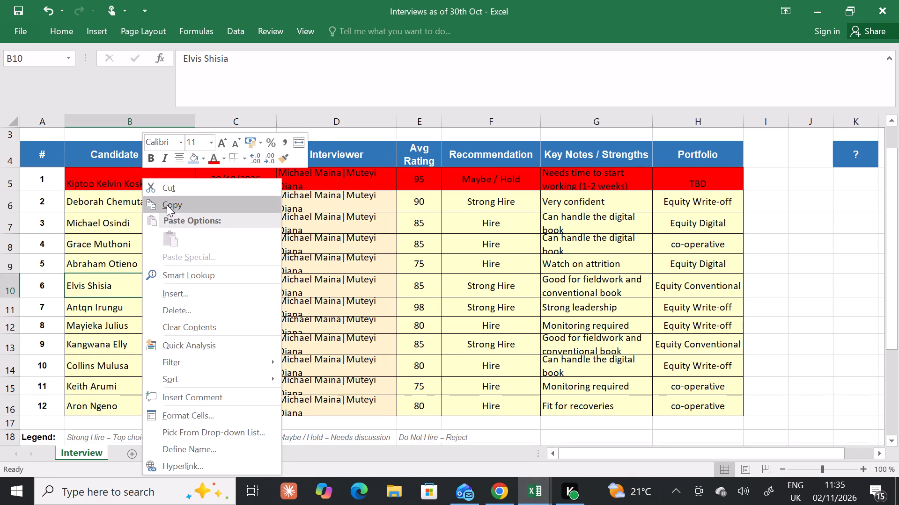
pyautogui.click(525, 493)
pyautogui.click(524, 453)
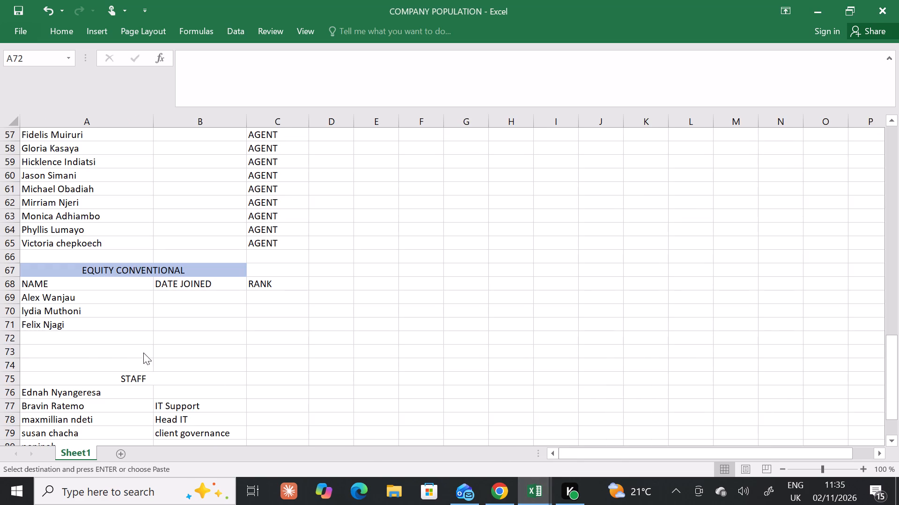
pyautogui.click(83, 334)
pyautogui.rightClick(82, 334)
pyautogui.rightClick(84, 334)
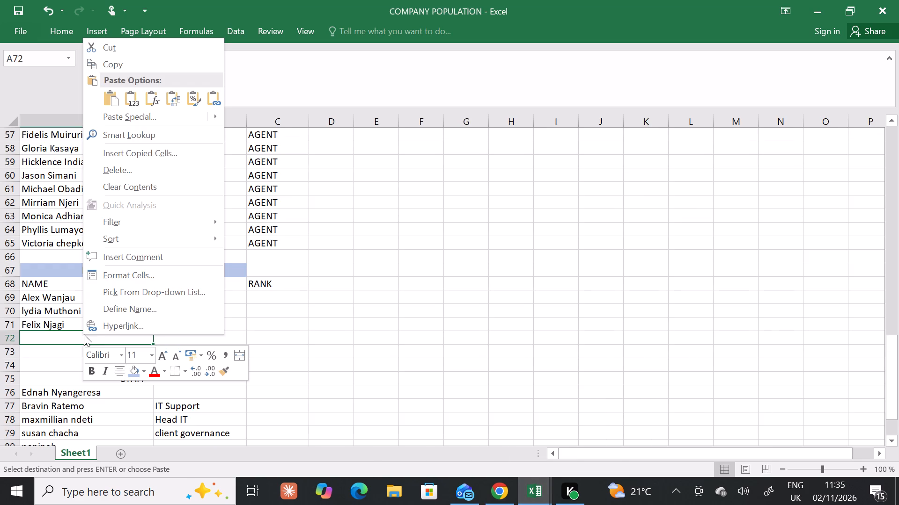
pyautogui.click(111, 105)
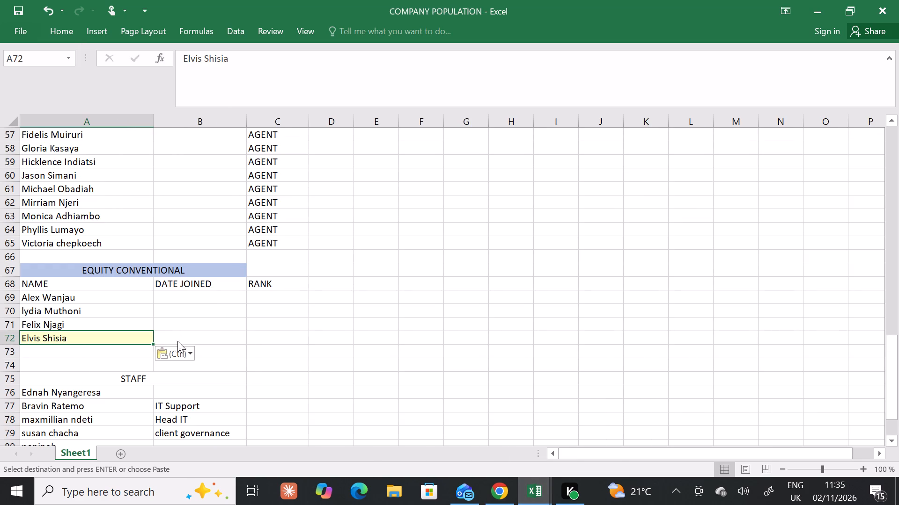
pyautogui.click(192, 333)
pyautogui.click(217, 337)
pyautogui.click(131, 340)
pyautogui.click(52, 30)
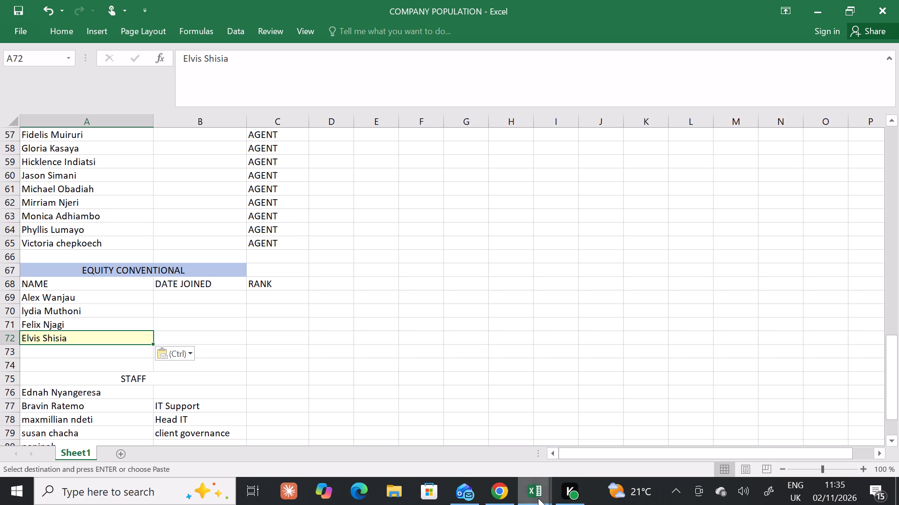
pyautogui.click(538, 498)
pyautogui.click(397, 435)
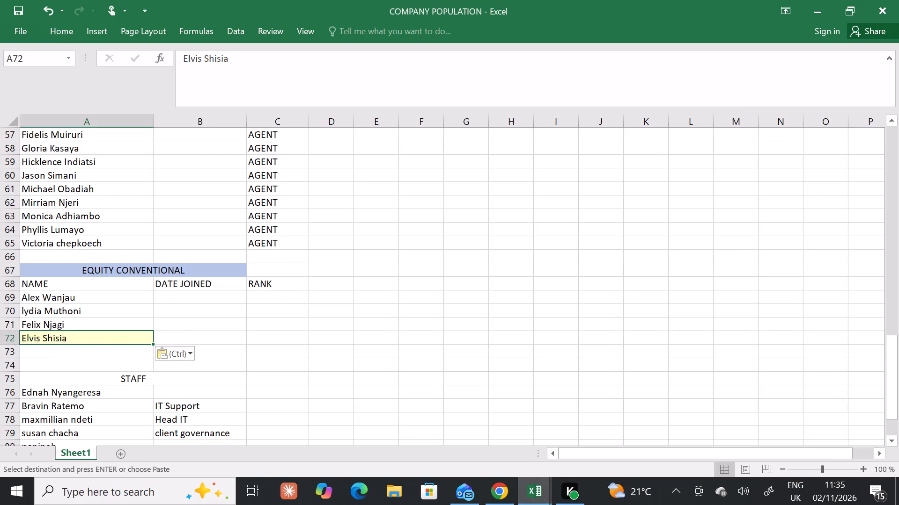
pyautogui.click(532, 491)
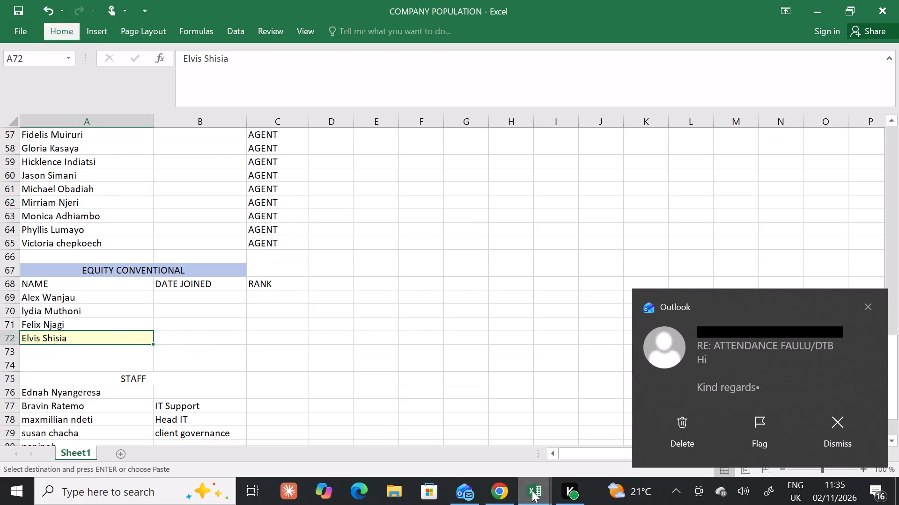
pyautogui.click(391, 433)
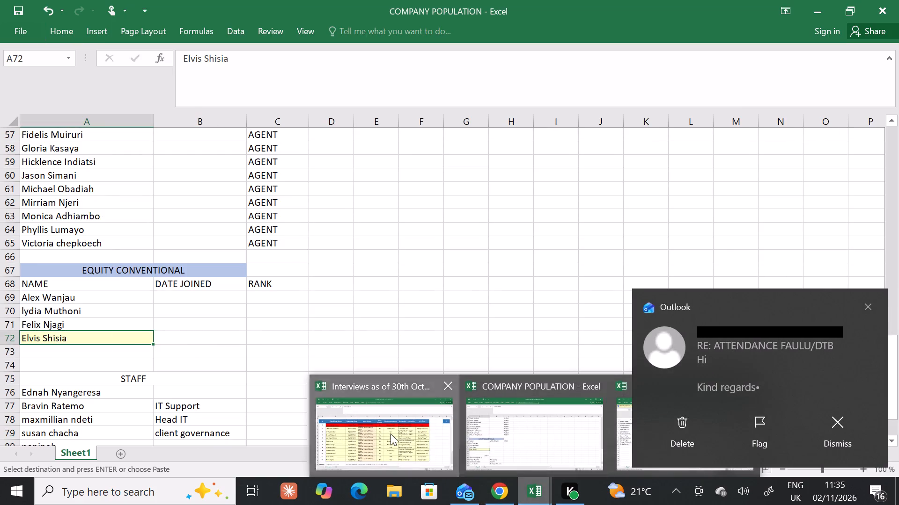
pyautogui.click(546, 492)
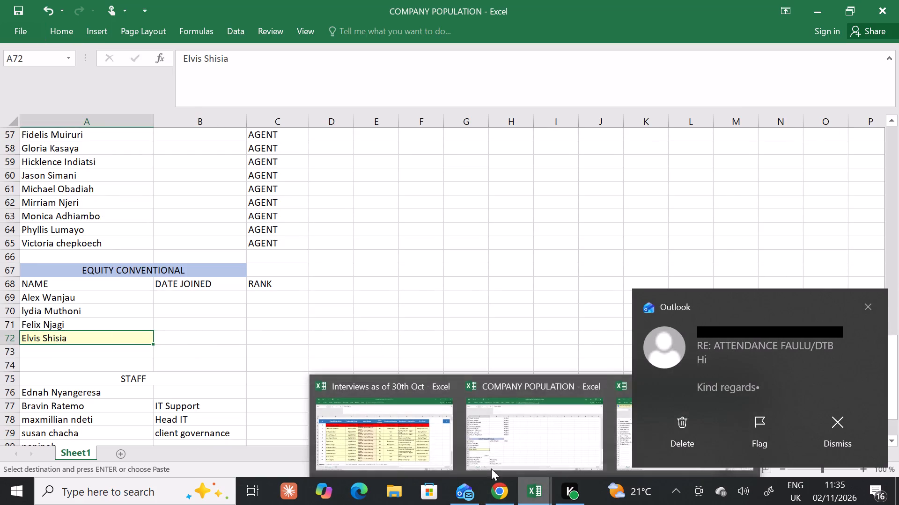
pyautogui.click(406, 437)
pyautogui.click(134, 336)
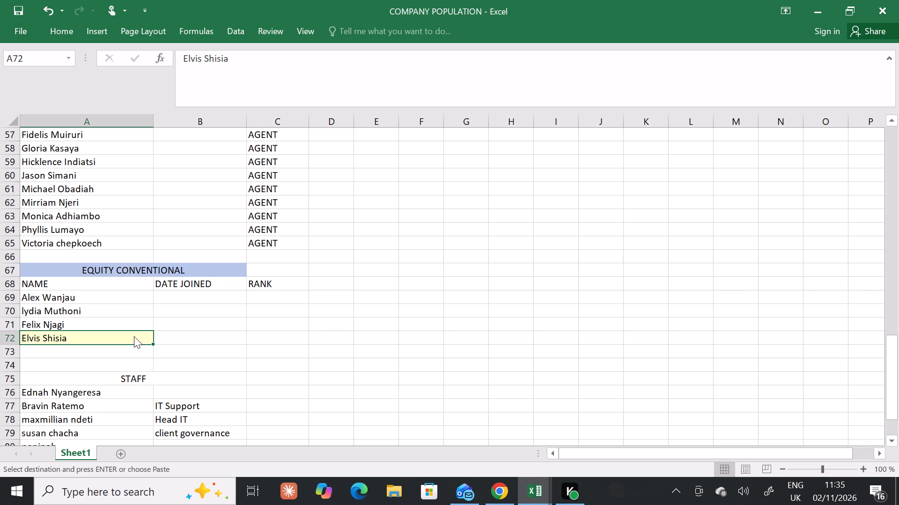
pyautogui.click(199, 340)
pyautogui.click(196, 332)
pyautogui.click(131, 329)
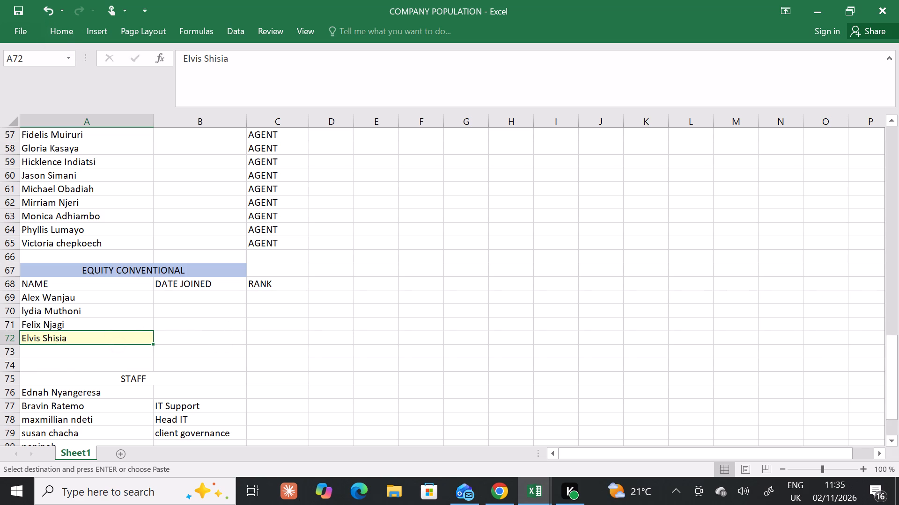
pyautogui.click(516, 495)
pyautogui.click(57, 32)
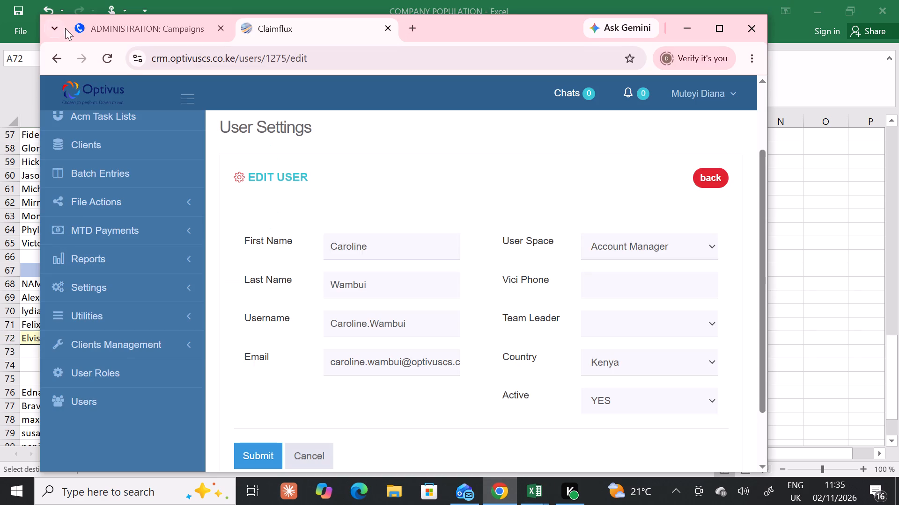
# Switch from the browser back to the COMPANY POPULATION workbook in Excel.
pyautogui.click(542, 483)
pyautogui.click(545, 458)
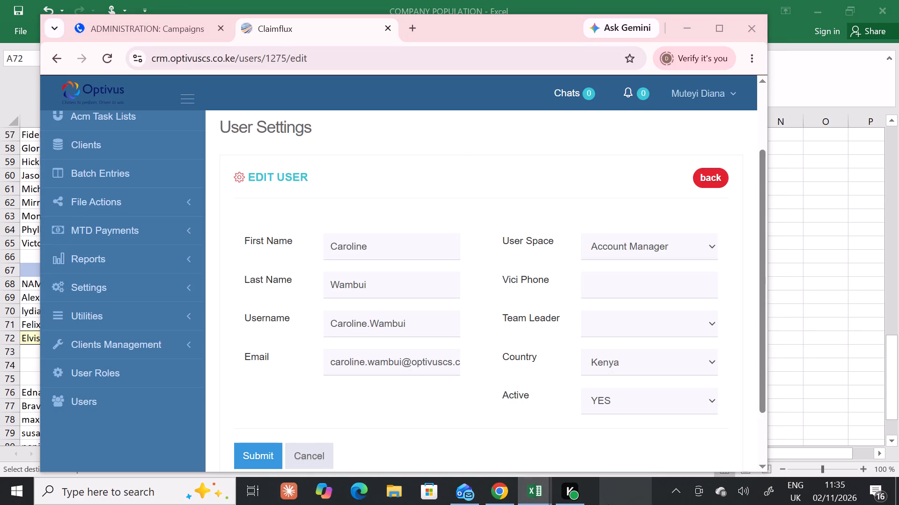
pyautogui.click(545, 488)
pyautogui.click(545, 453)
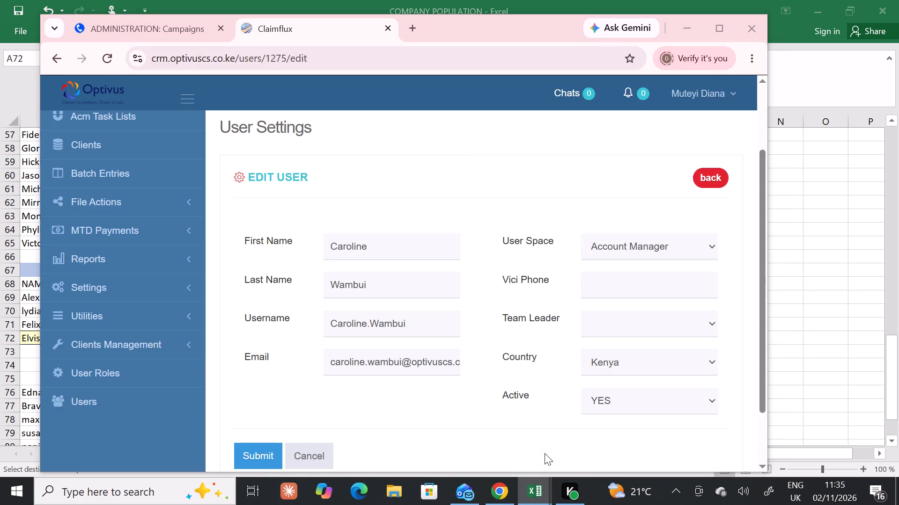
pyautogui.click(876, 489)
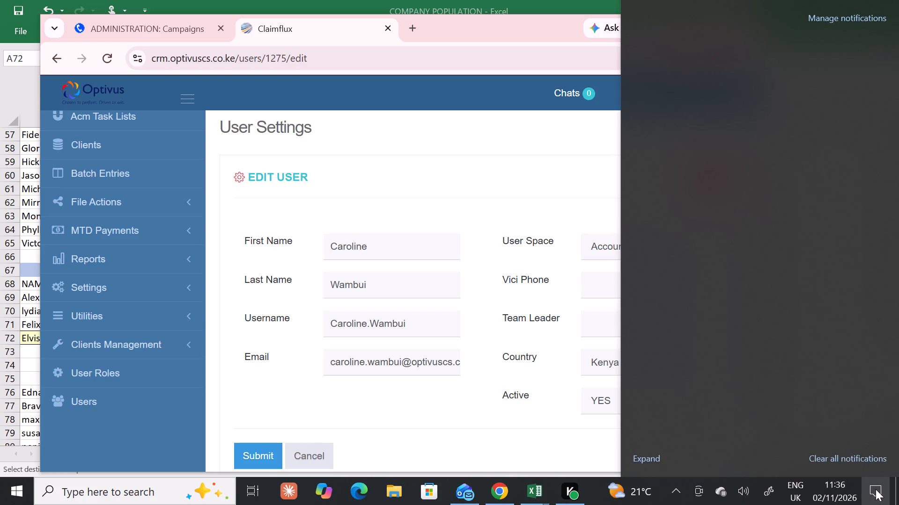
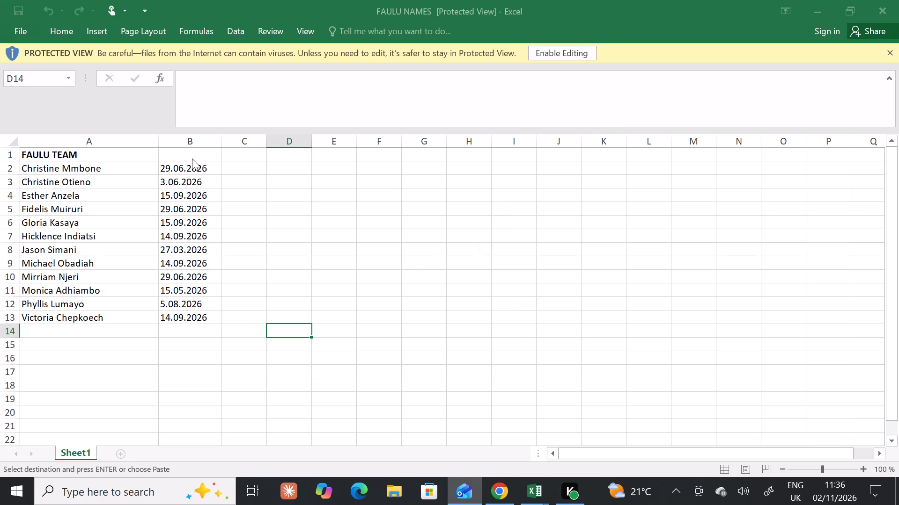
# Enable editing of the FAULU NAMES workbook, which is open in Protected View.
pyautogui.moveTo(192, 159); pyautogui.dragTo(194, 177)
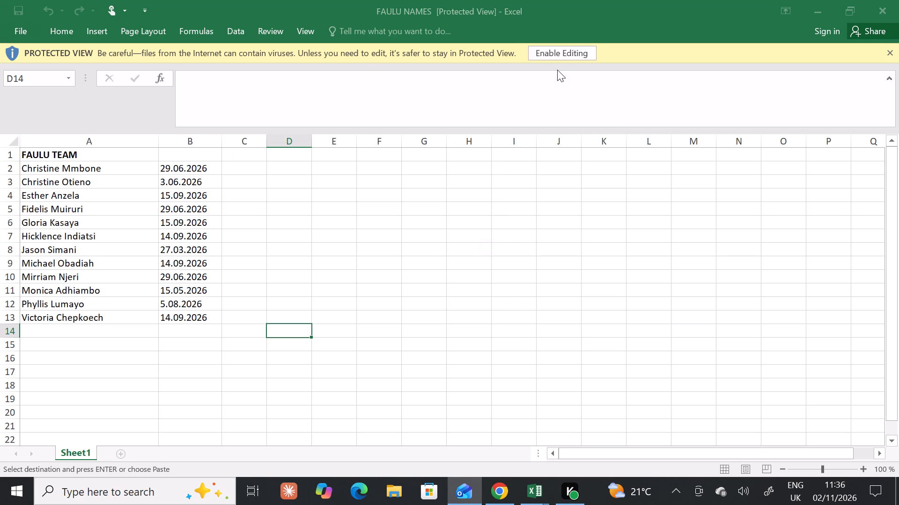
pyautogui.click(547, 48)
pyautogui.click(555, 62)
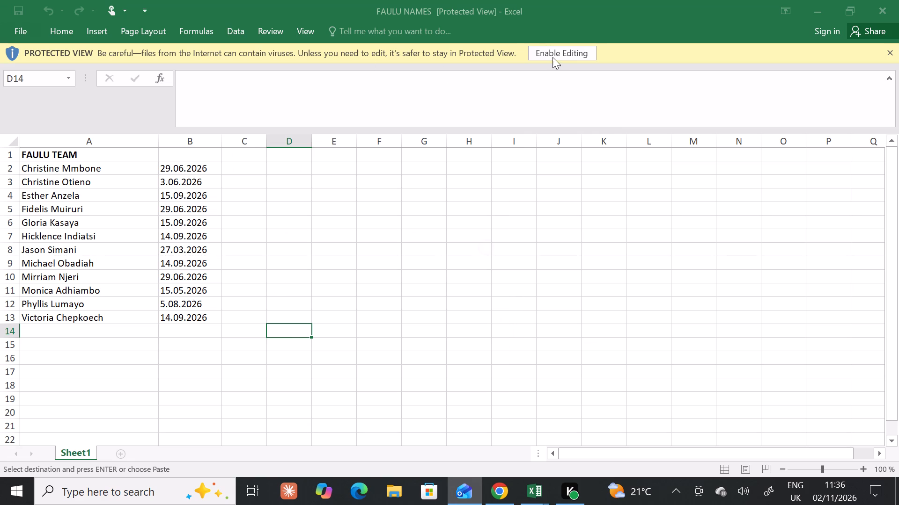
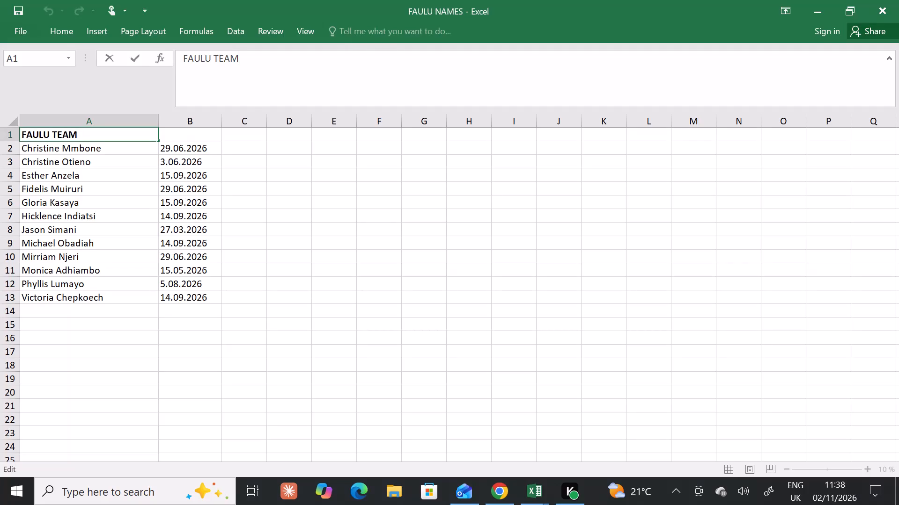
# Reopen the FAULU NAMES workbook, discarding any changes made to it.
pyautogui.moveTo(206, 151); pyautogui.dragTo(196, 279)
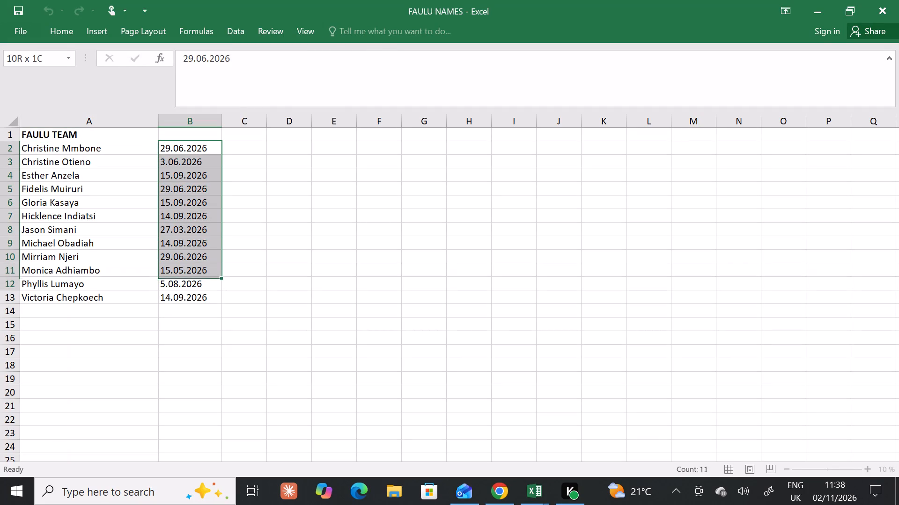
pyautogui.moveTo(196, 279); pyautogui.dragTo(199, 294)
pyautogui.rightClick(199, 294)
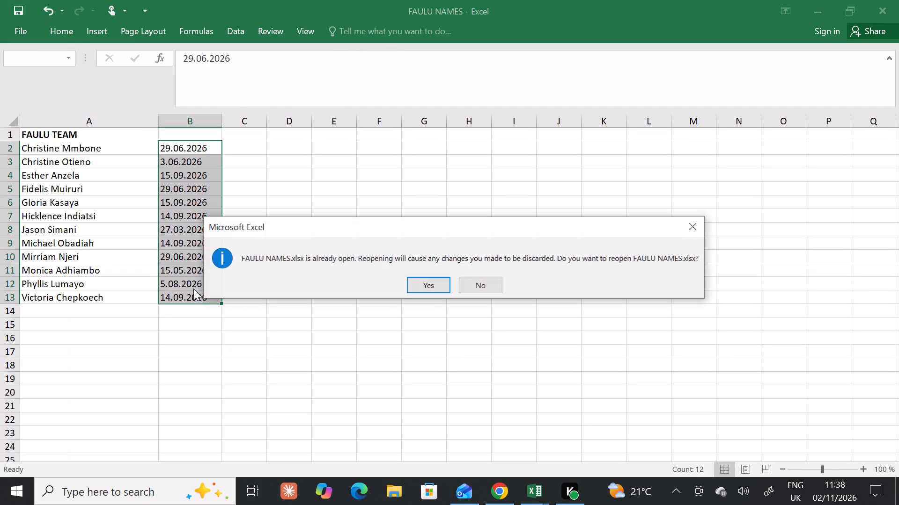
pyautogui.click(422, 286)
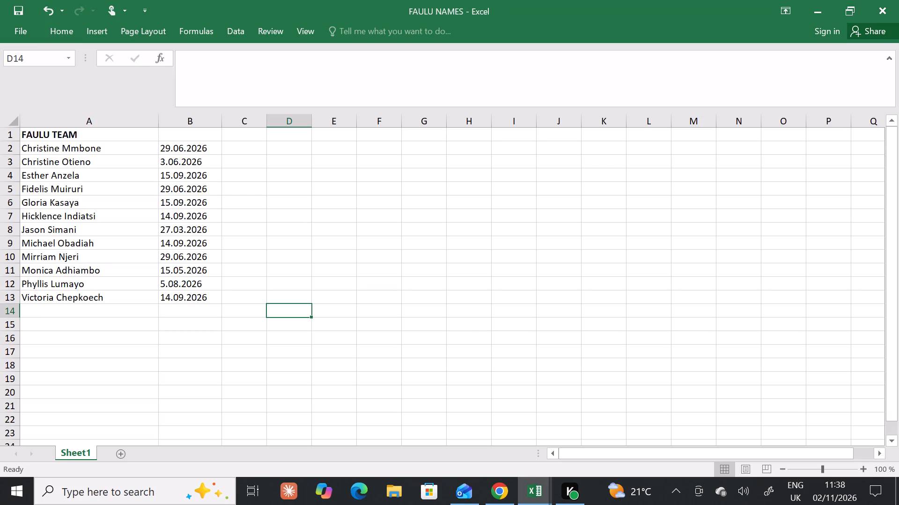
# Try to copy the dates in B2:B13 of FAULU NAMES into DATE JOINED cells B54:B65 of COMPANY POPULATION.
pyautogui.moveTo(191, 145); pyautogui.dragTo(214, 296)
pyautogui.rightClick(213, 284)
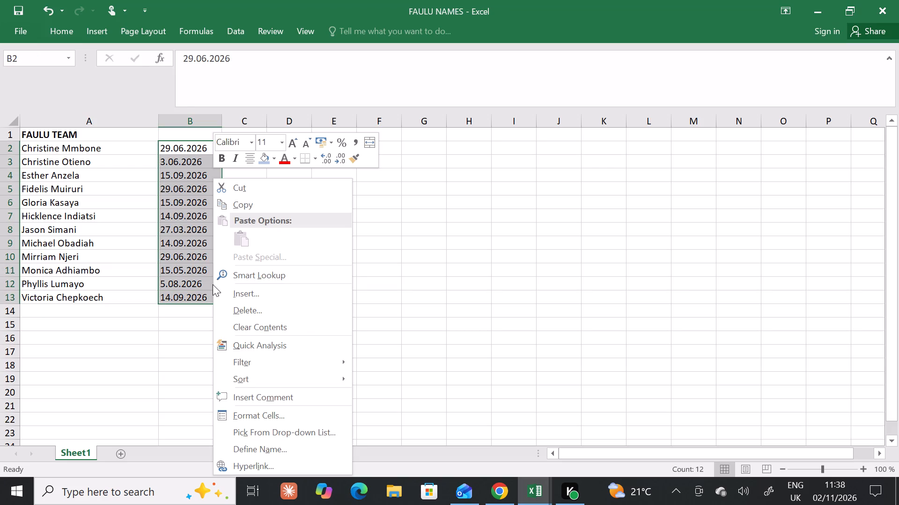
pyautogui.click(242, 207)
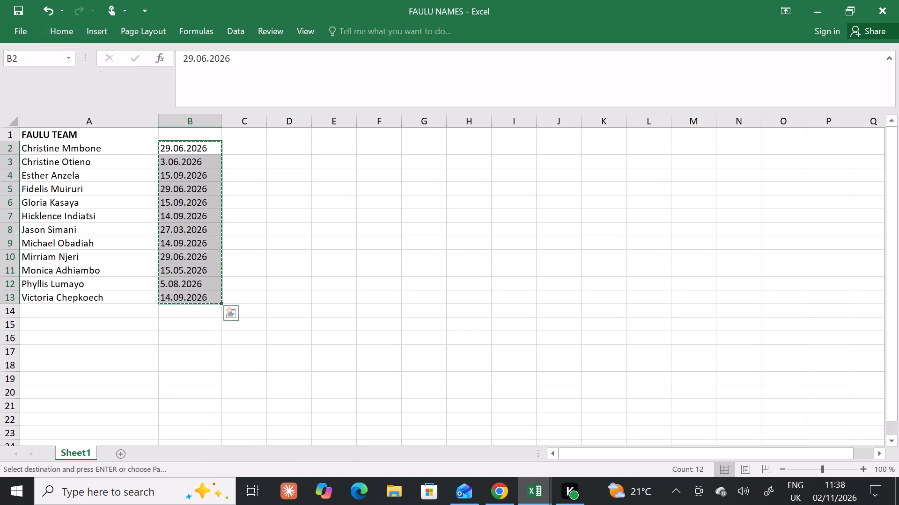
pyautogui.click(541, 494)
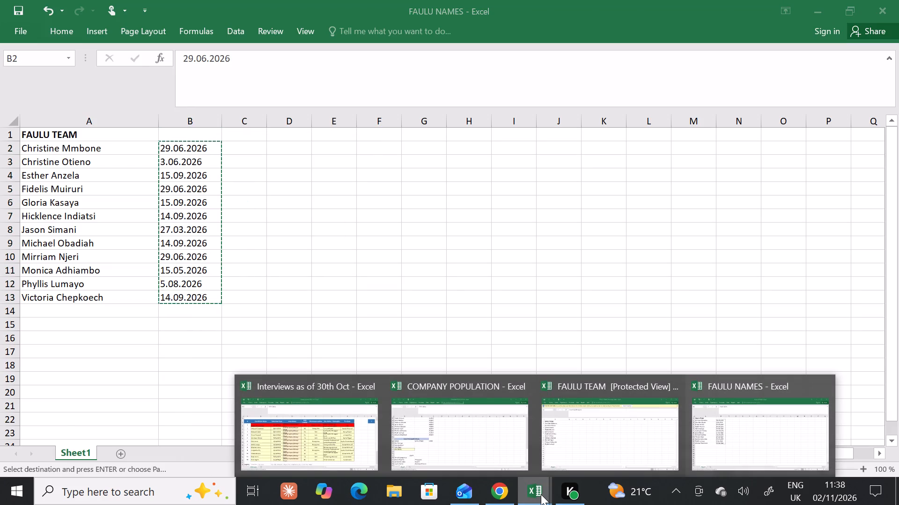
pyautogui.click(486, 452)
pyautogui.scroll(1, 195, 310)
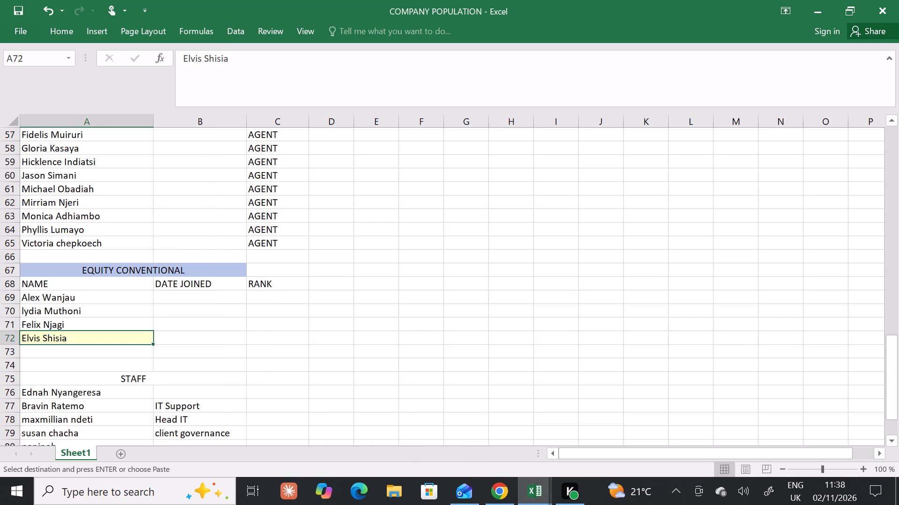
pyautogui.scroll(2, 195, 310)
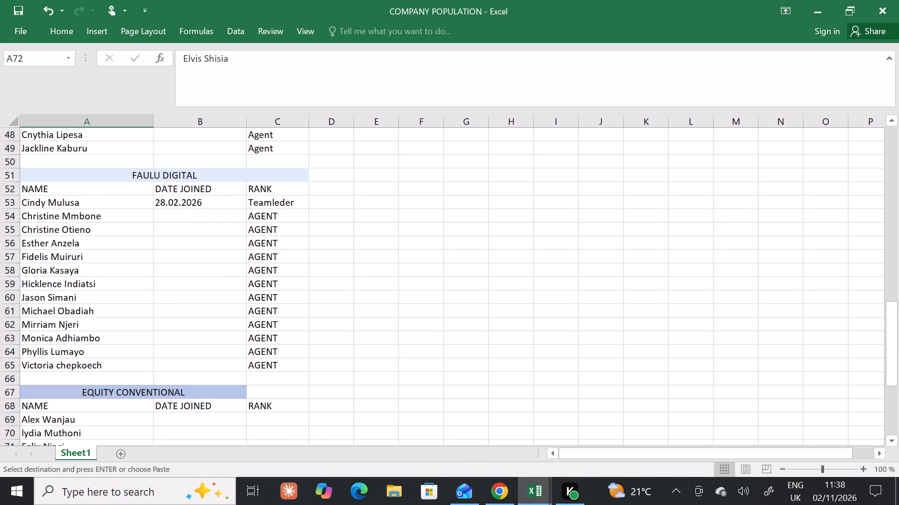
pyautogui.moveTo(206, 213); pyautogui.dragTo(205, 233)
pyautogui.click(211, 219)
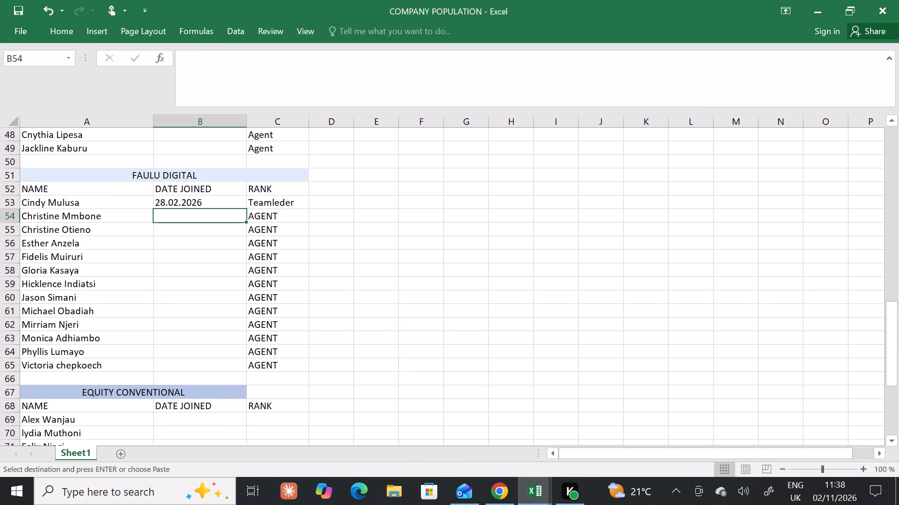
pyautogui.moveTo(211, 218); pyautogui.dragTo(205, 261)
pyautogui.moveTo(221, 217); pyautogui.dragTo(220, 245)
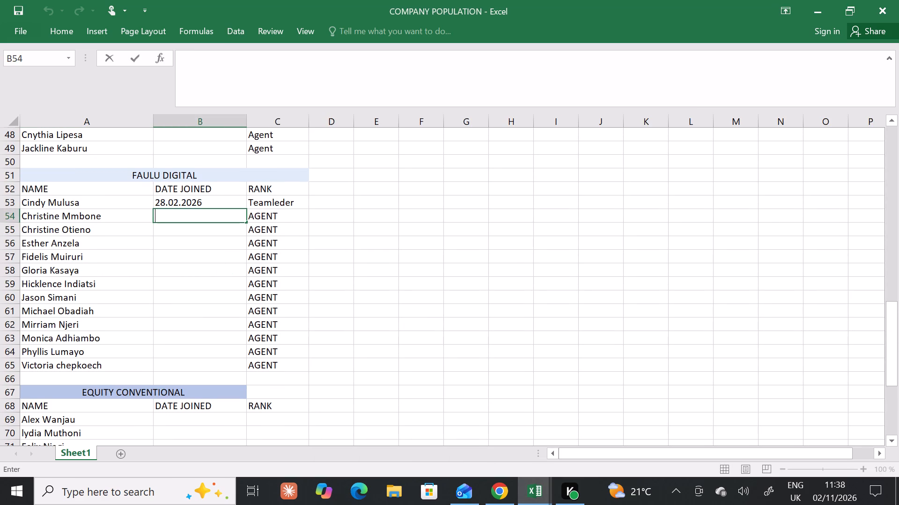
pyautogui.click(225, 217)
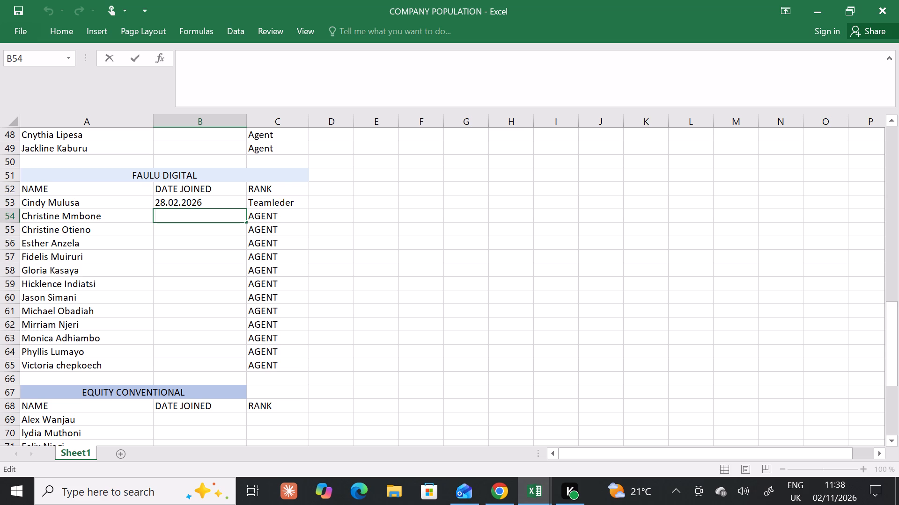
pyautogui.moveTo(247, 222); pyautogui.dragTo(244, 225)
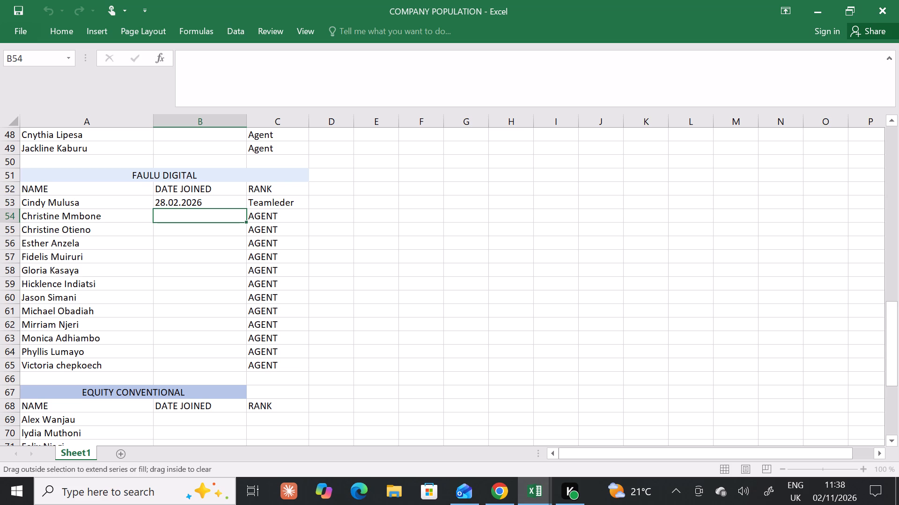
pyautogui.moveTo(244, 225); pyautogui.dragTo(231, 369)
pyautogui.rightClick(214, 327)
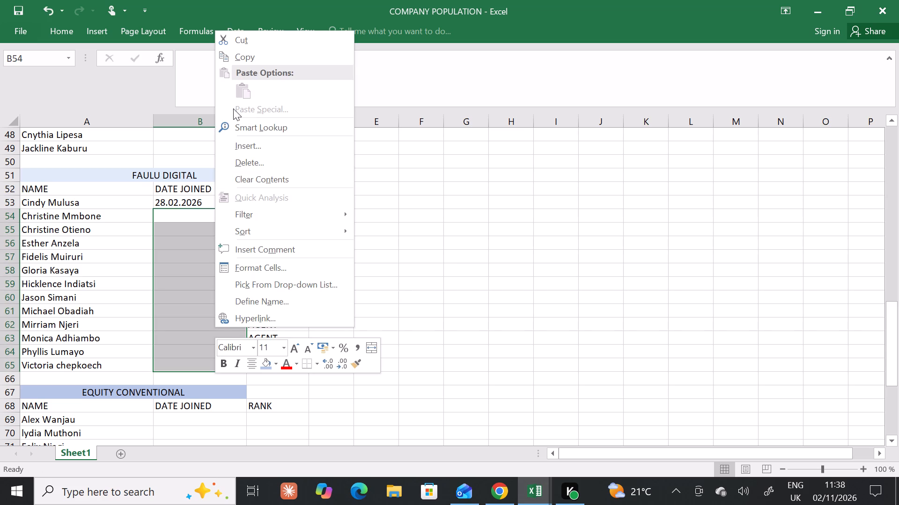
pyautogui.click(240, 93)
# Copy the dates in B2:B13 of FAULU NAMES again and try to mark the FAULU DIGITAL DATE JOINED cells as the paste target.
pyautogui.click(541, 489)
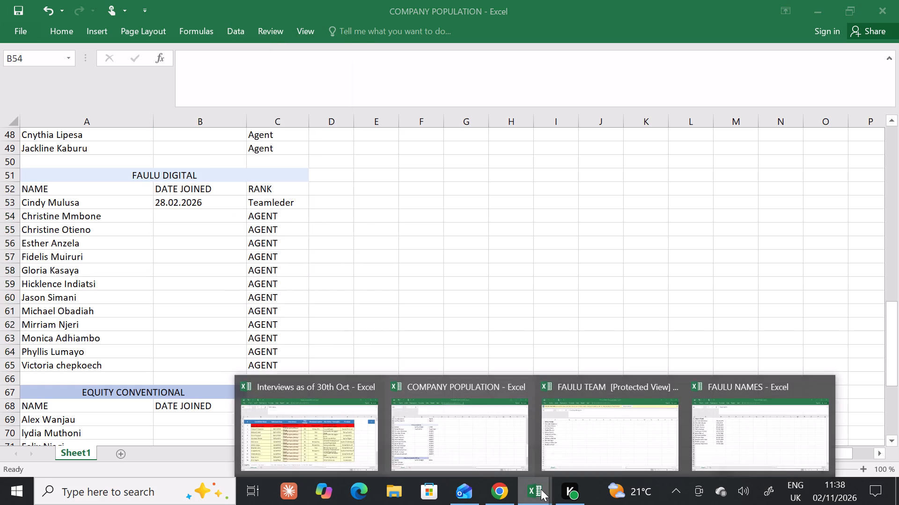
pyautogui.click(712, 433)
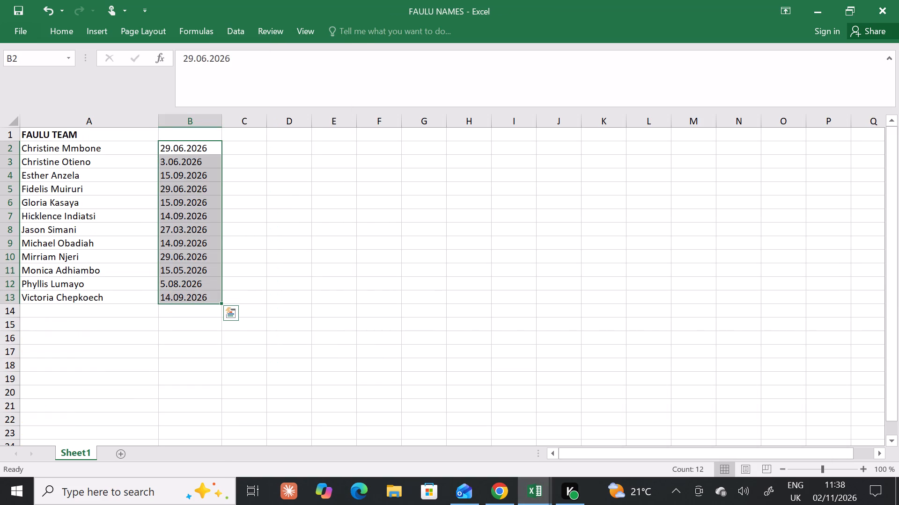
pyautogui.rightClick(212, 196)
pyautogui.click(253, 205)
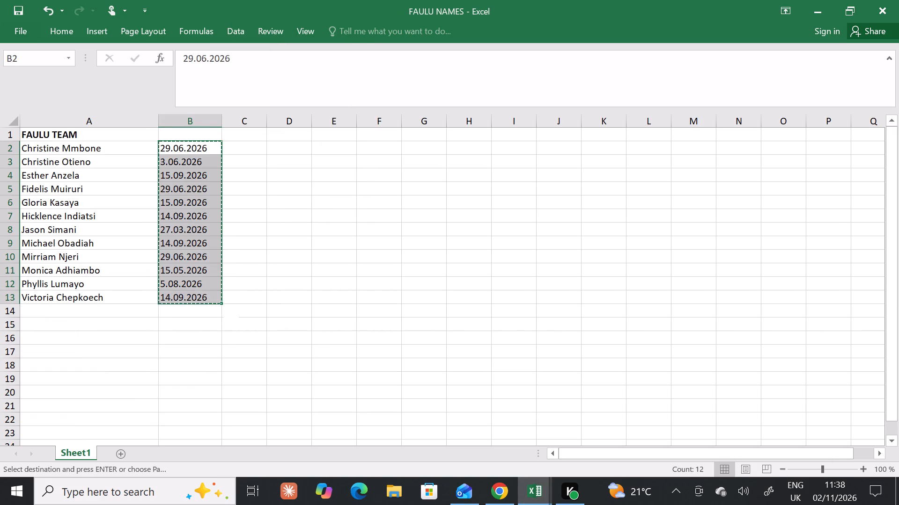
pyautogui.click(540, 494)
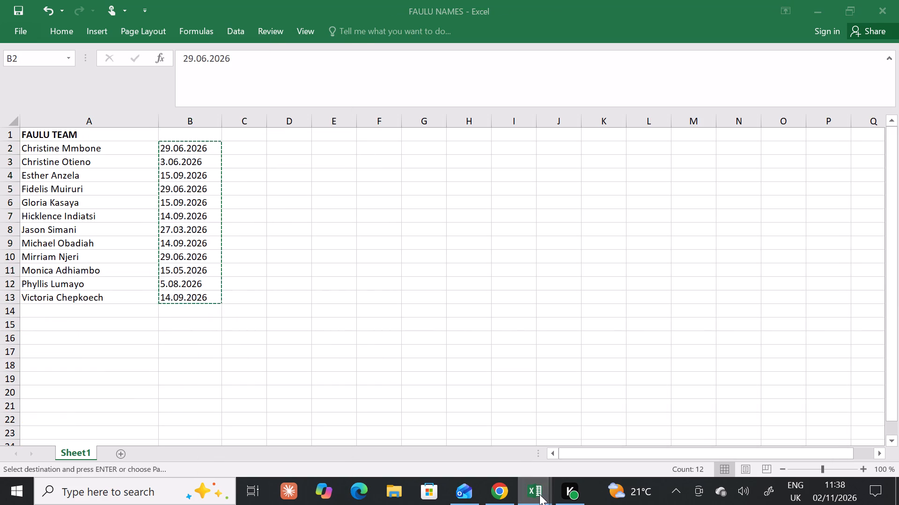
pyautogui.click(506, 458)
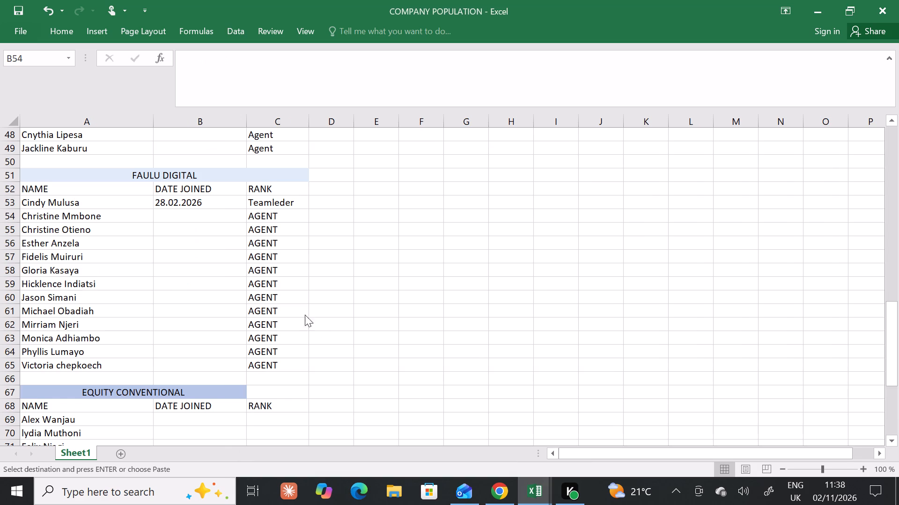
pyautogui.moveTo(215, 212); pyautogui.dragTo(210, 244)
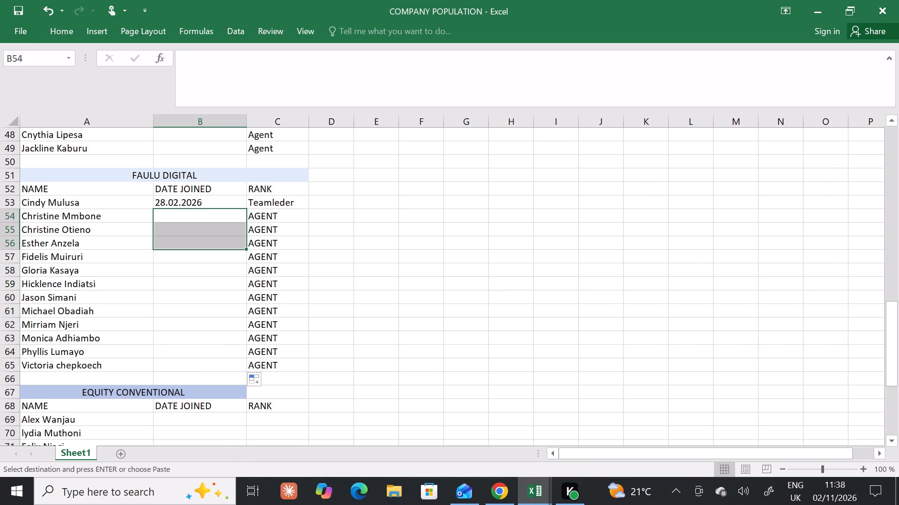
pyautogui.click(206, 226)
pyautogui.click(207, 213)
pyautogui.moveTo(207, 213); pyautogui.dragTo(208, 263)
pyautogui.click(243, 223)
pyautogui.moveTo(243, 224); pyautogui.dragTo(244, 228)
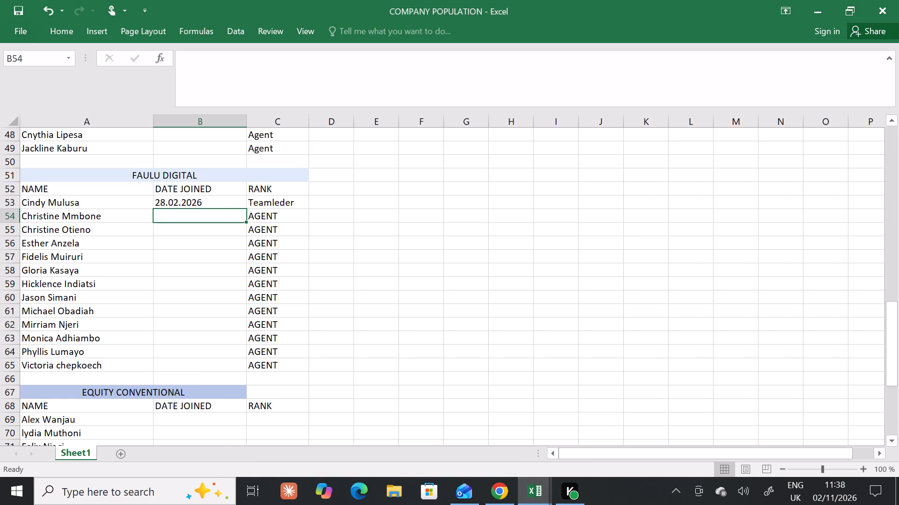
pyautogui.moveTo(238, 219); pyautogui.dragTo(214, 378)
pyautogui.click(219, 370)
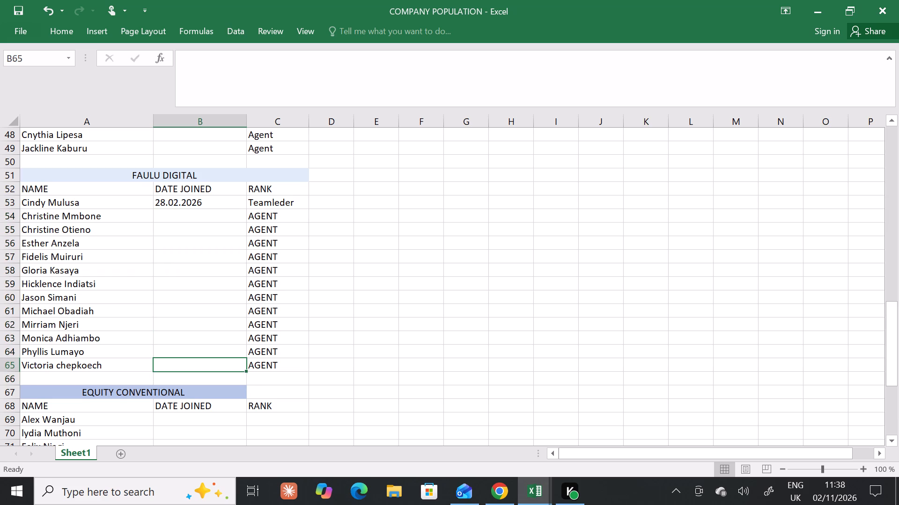
# Copy FAULU NAMES dates B2:B13 into the FAULU DIGITAL DATE JOINED cells B54:B65 of COMPANY POPULATION, closing the protected FAULU TEAM workbook on the way.
pyautogui.click(200, 217)
pyautogui.moveTo(200, 218); pyautogui.dragTo(208, 314)
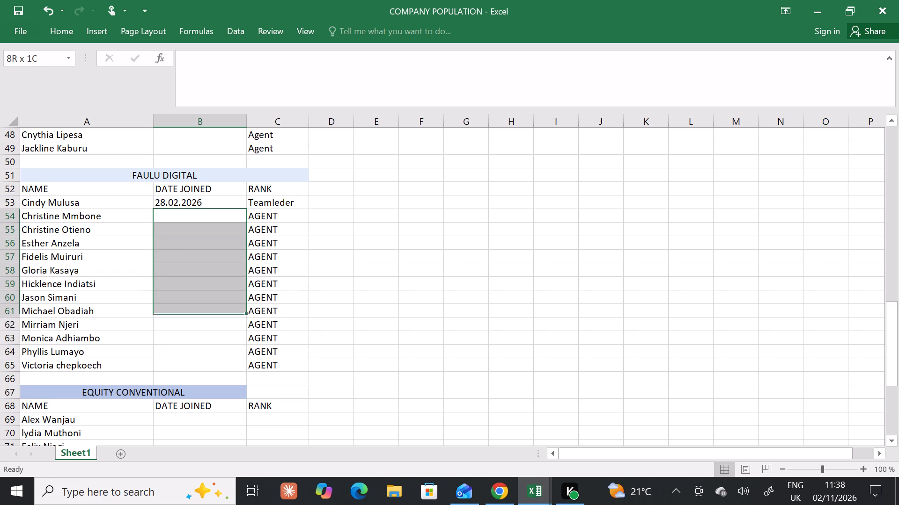
pyautogui.moveTo(208, 314); pyautogui.dragTo(207, 363)
pyautogui.rightClick(207, 363)
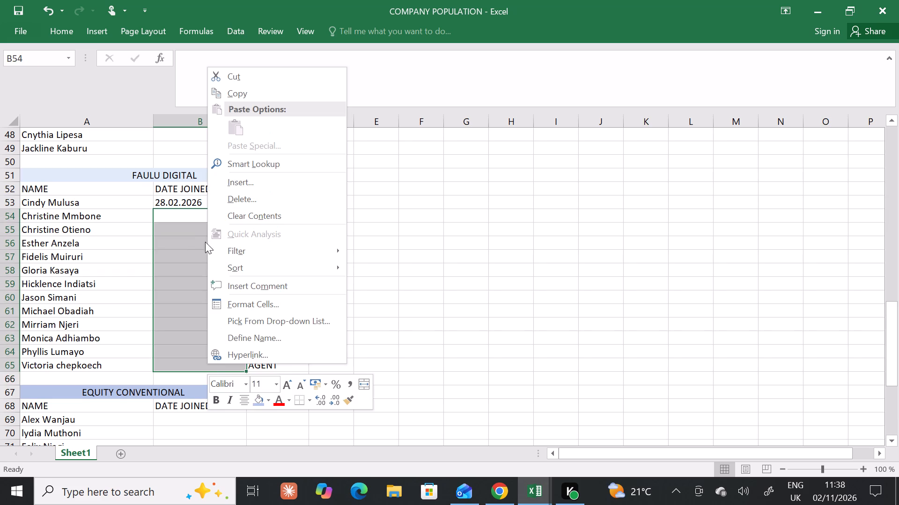
pyautogui.click(528, 499)
pyautogui.click(667, 387)
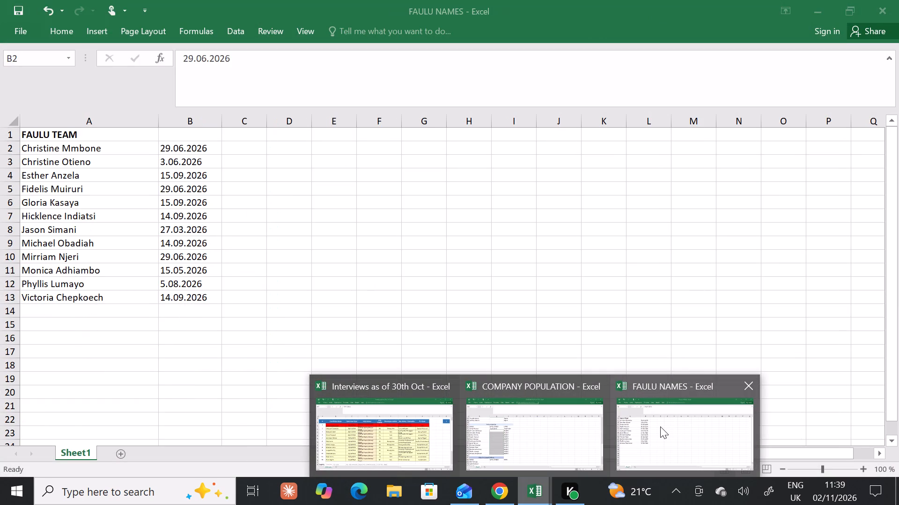
pyautogui.click(660, 426)
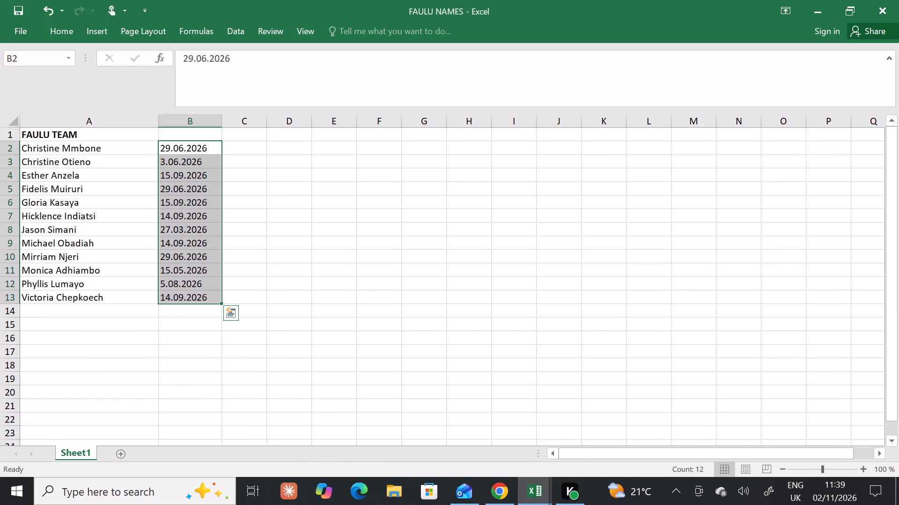
pyautogui.rightClick(208, 238)
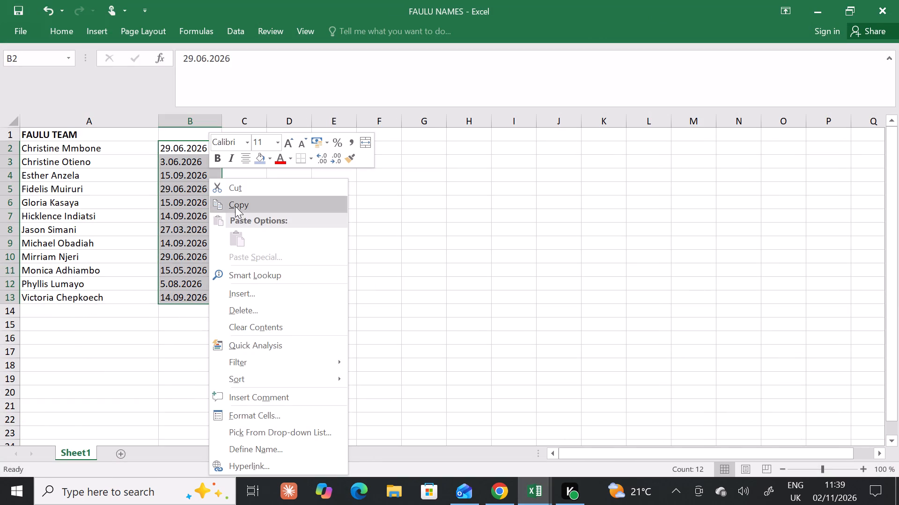
pyautogui.click(235, 206)
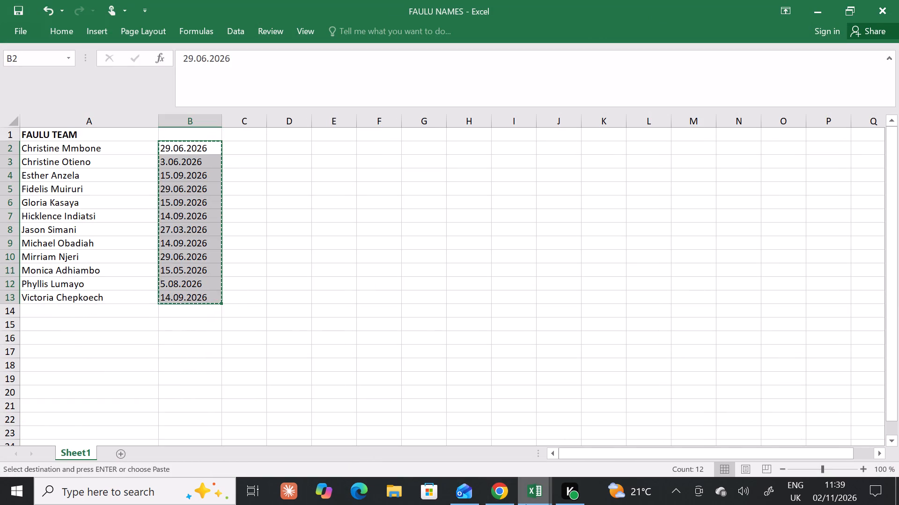
pyautogui.click(524, 494)
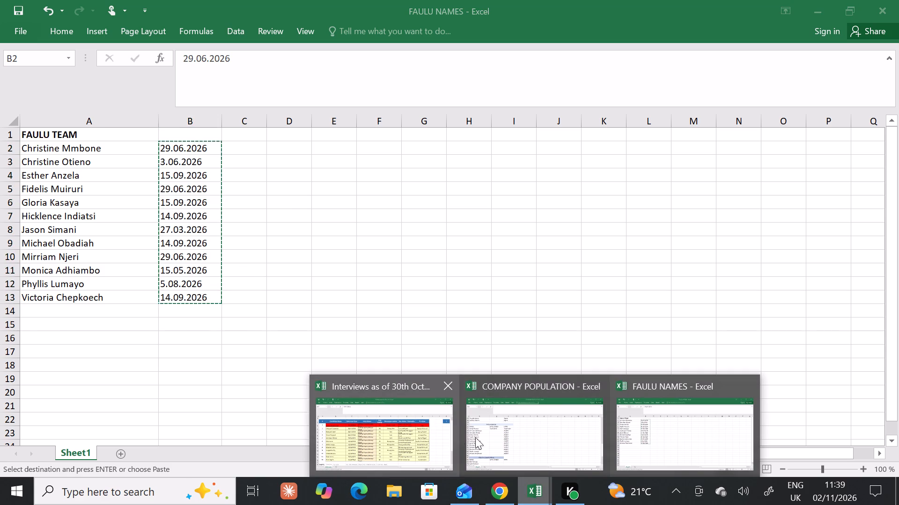
pyautogui.click(538, 453)
pyautogui.rightClick(228, 287)
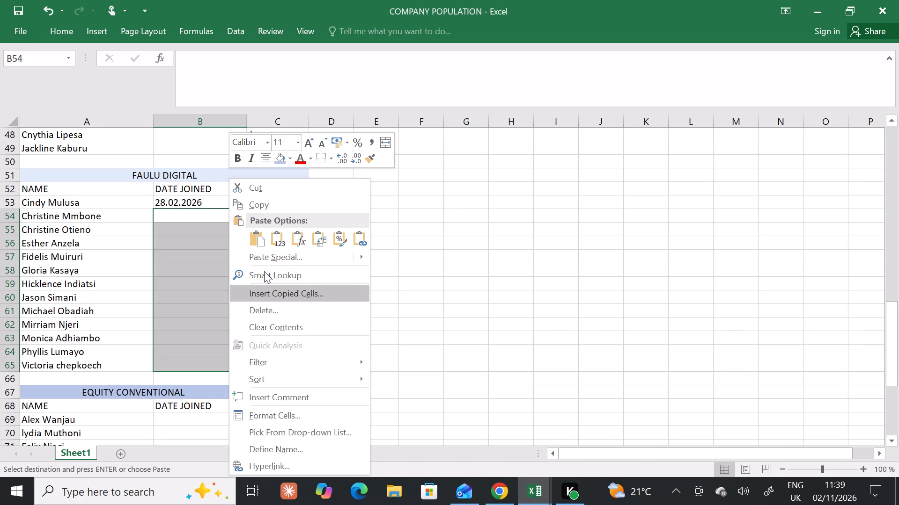
pyautogui.click(257, 245)
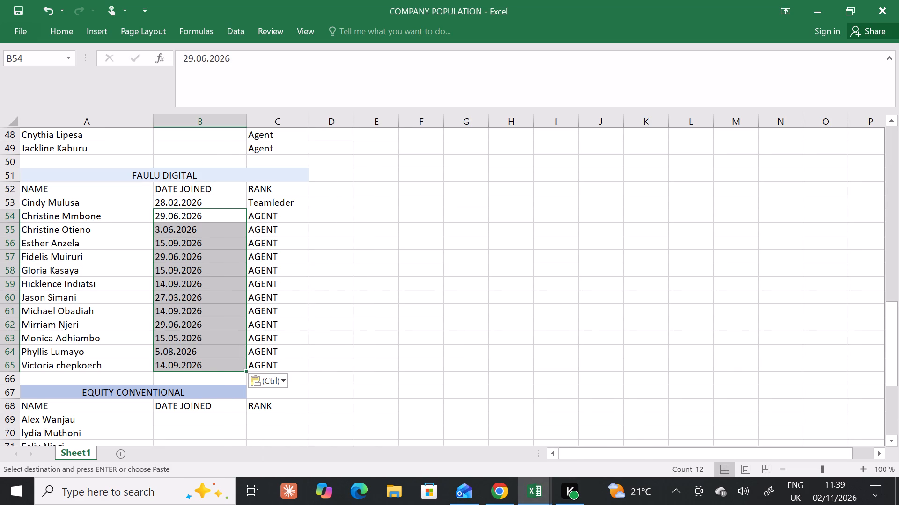
pyautogui.click(319, 316)
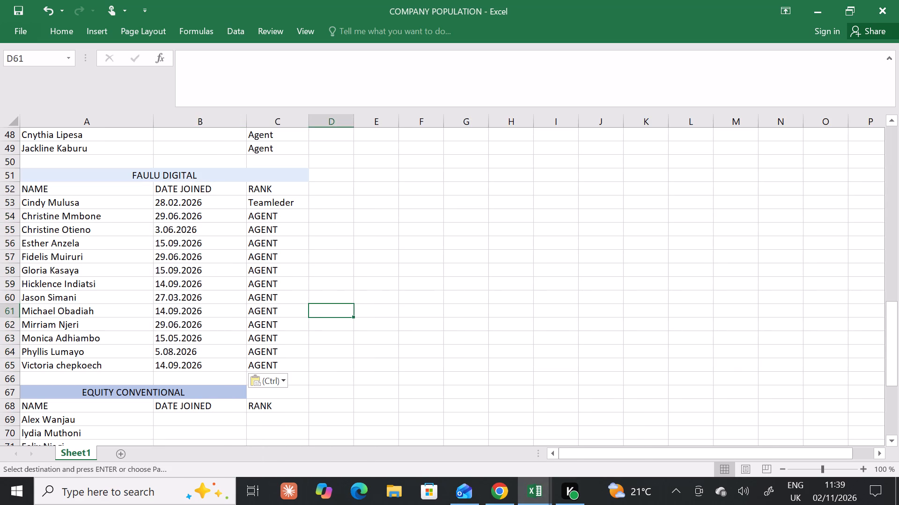
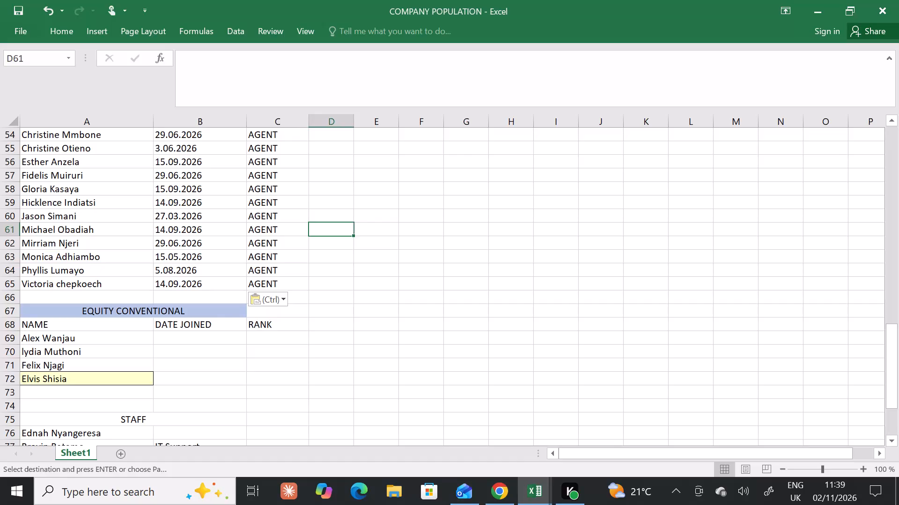
# Change the fill of cell A72, the last name under EQUITY CONVENTIONAL, to white.
pyautogui.click(71, 396)
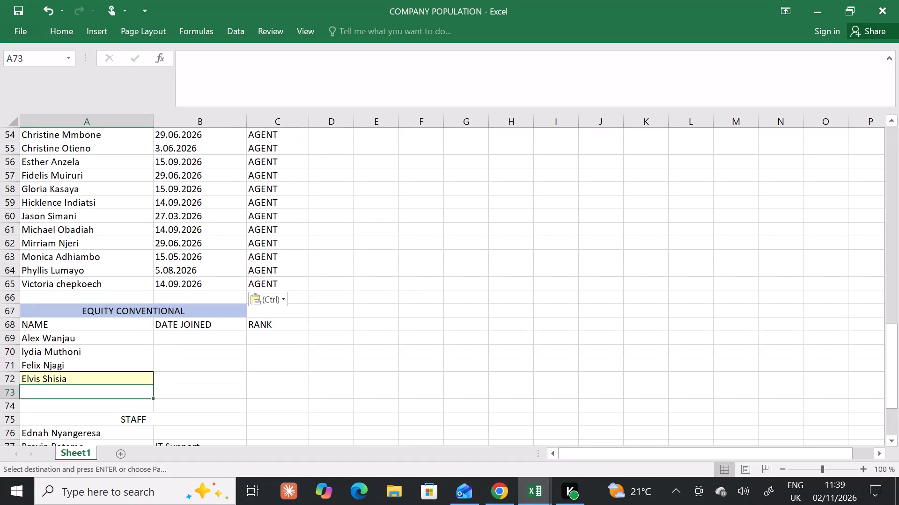
pyautogui.click(80, 382)
pyautogui.click(54, 28)
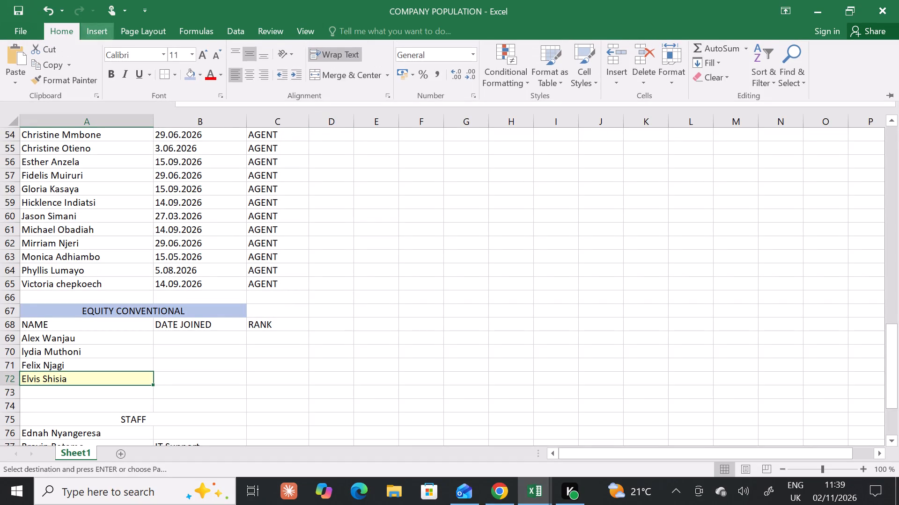
pyautogui.click(197, 75)
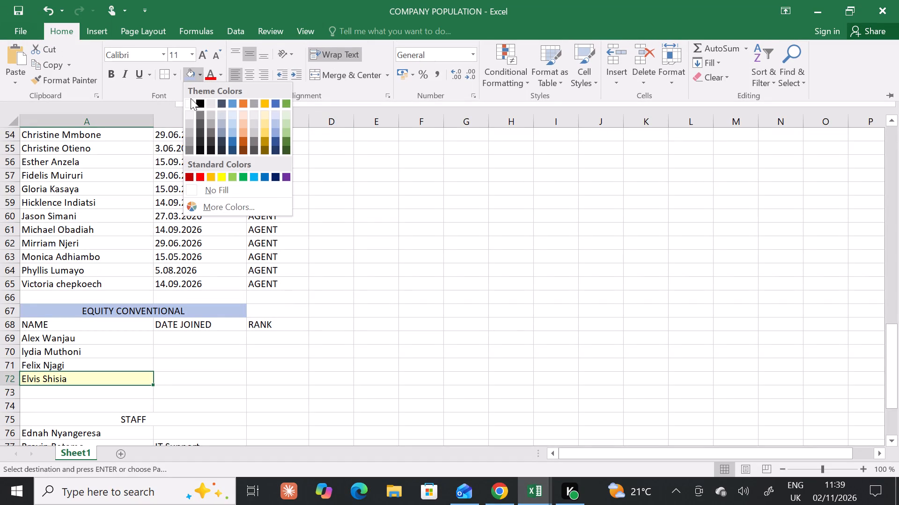
pyautogui.click(191, 98)
pyautogui.click(190, 102)
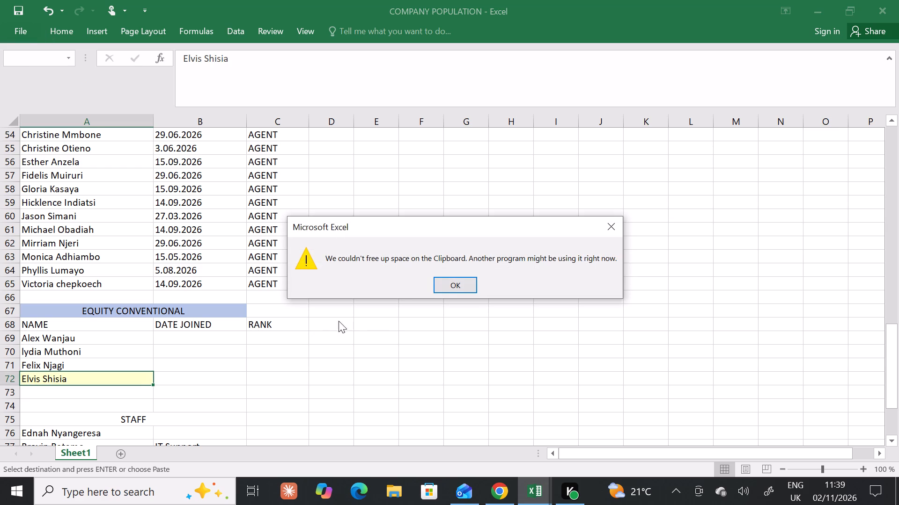
pyautogui.click(465, 288)
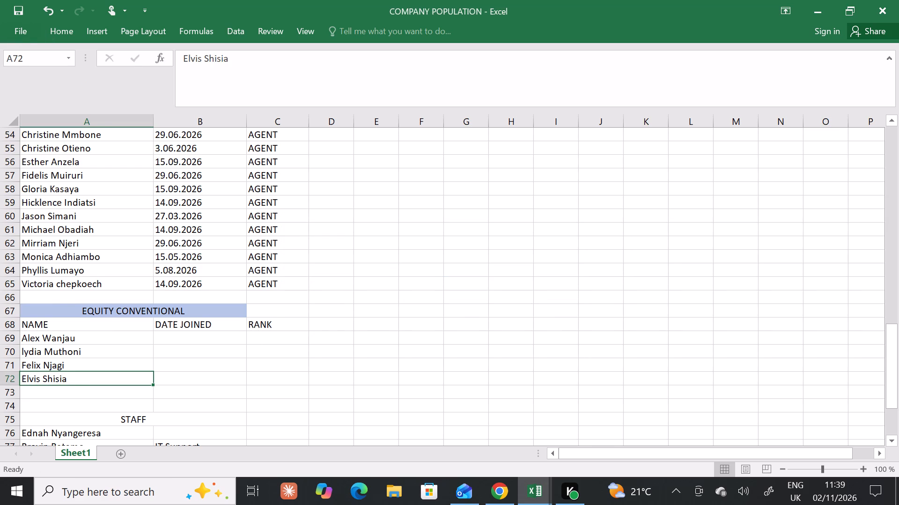
# Enter the first two LENDPLUS joining dates: 15.07.2025 in B45 and 8.09.2025 in B46.
pyautogui.scroll(5, 188, 221)
pyautogui.click(194, 216)
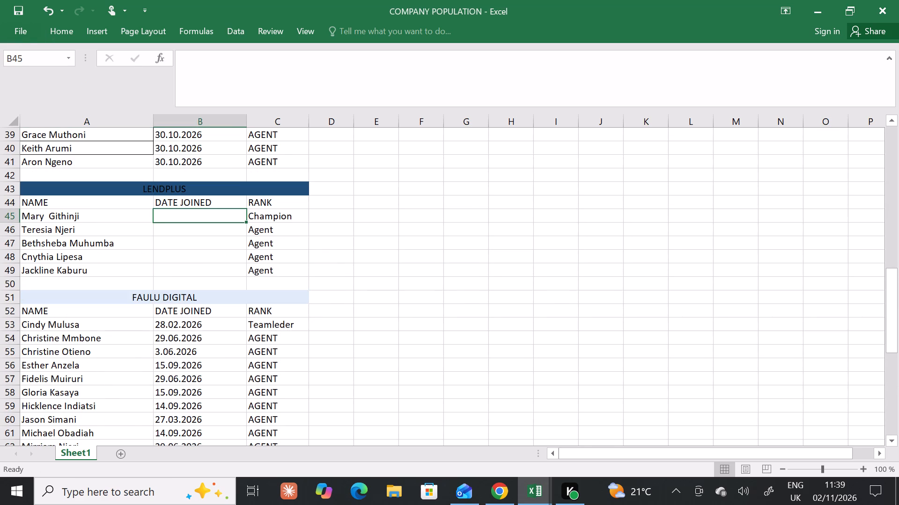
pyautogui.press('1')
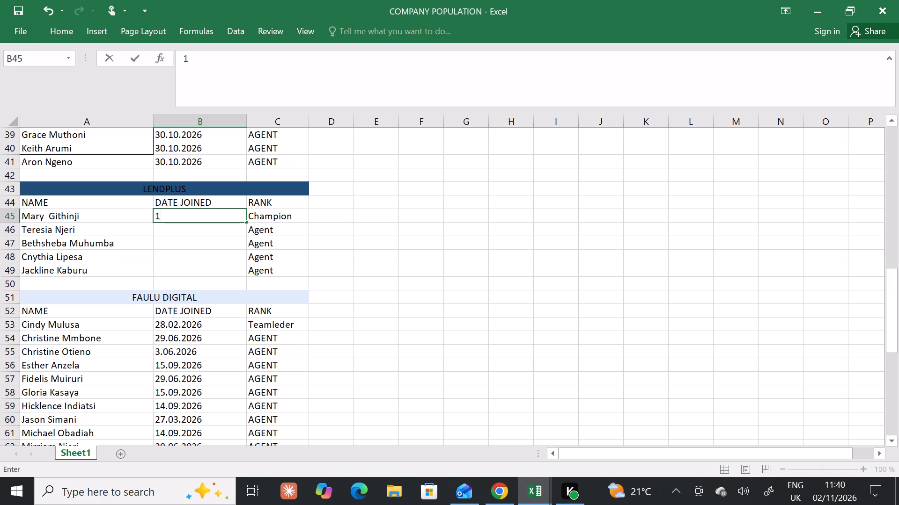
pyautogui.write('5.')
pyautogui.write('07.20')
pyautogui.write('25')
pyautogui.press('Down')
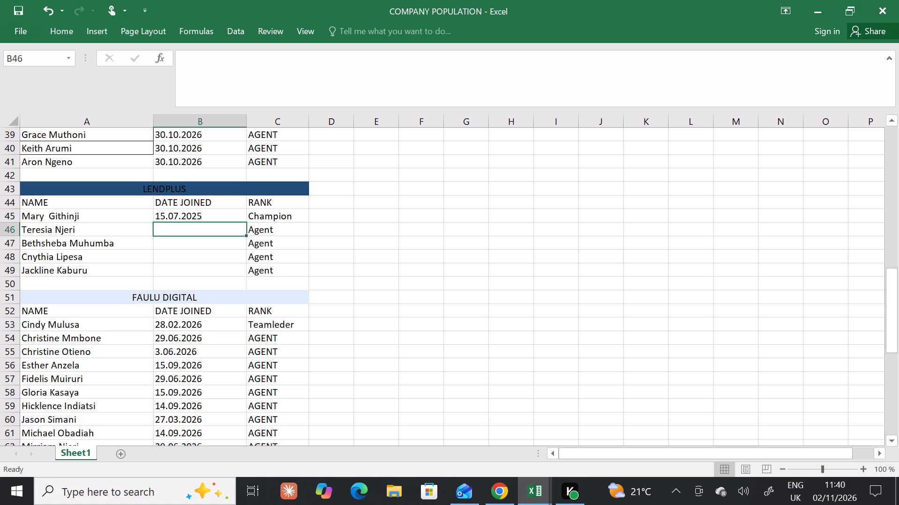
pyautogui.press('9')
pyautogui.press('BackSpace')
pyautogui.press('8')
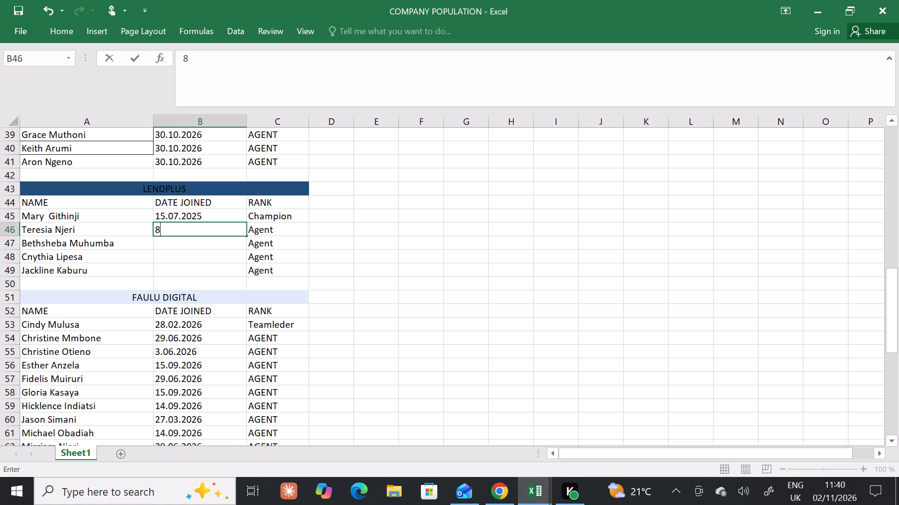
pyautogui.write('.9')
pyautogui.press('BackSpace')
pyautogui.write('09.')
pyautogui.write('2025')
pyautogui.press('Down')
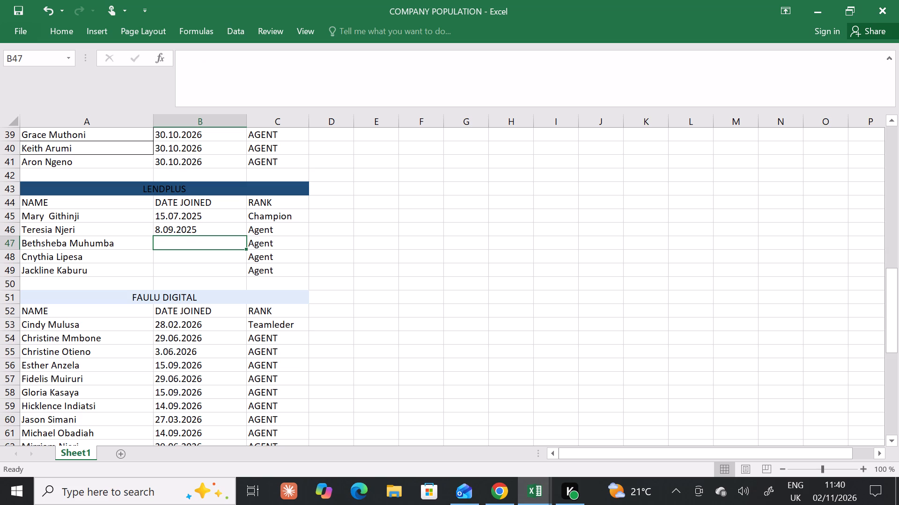
# Enter the LENDPLUS joining dates 21.10.2026 in B47 and 29.09.2026 in B48.
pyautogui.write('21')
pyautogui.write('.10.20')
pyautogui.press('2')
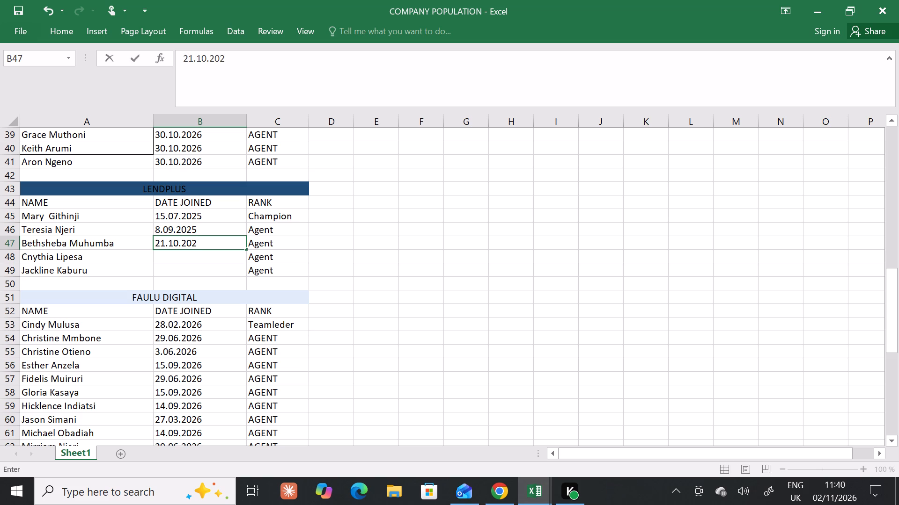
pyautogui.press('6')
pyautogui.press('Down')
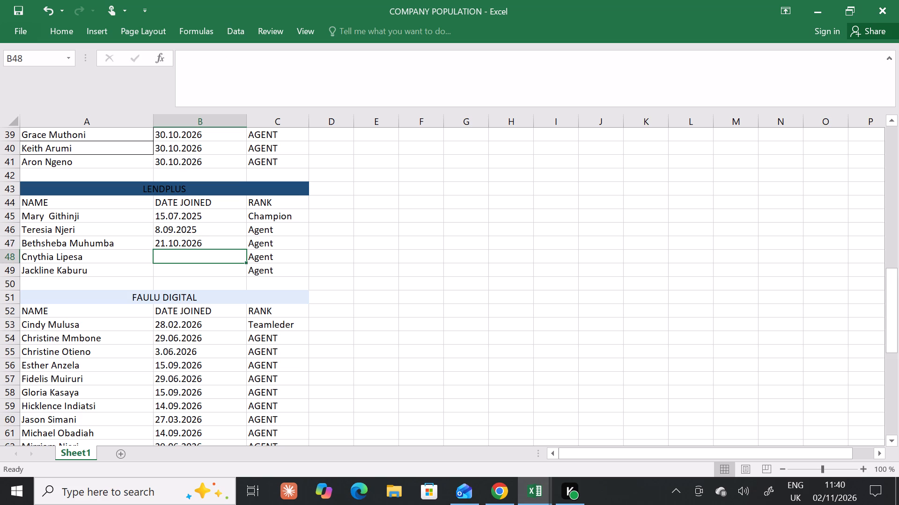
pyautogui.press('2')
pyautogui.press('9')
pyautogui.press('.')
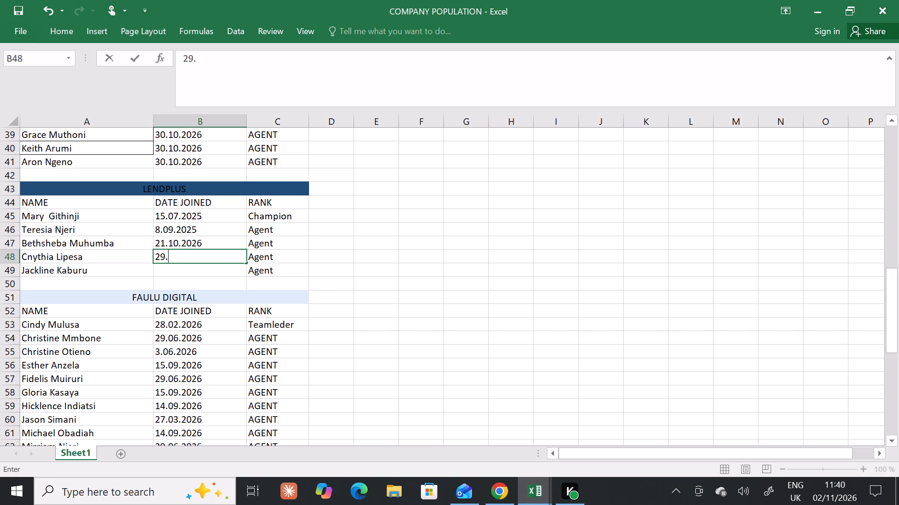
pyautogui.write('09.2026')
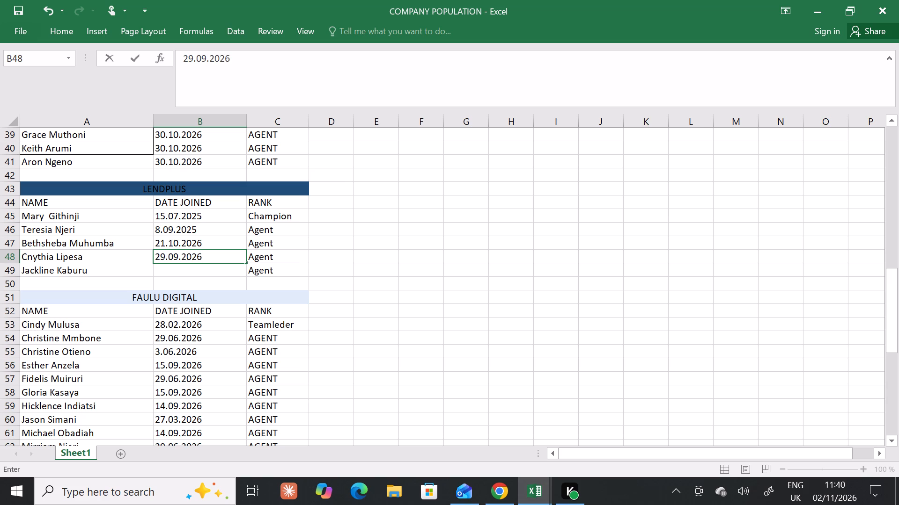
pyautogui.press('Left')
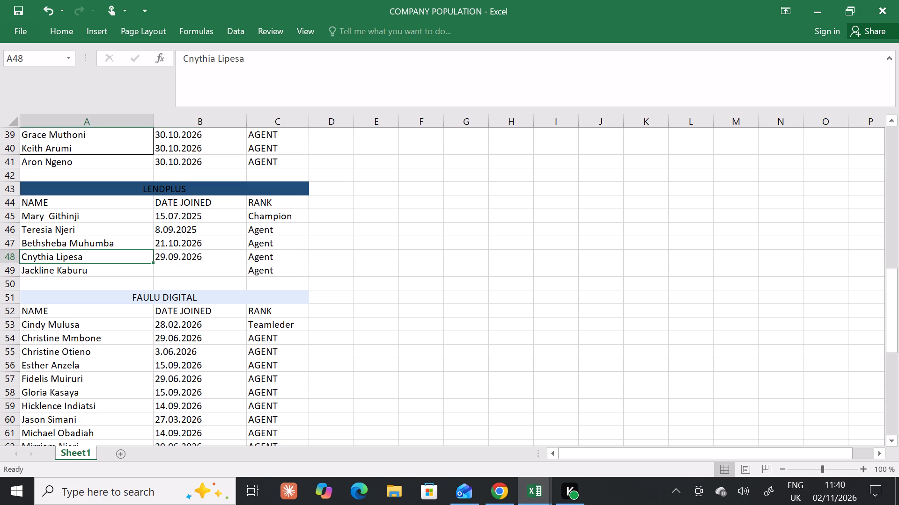
# Correct the LENDPLUS joining date in B47 to 21.10.2025.
pyautogui.click(199, 241)
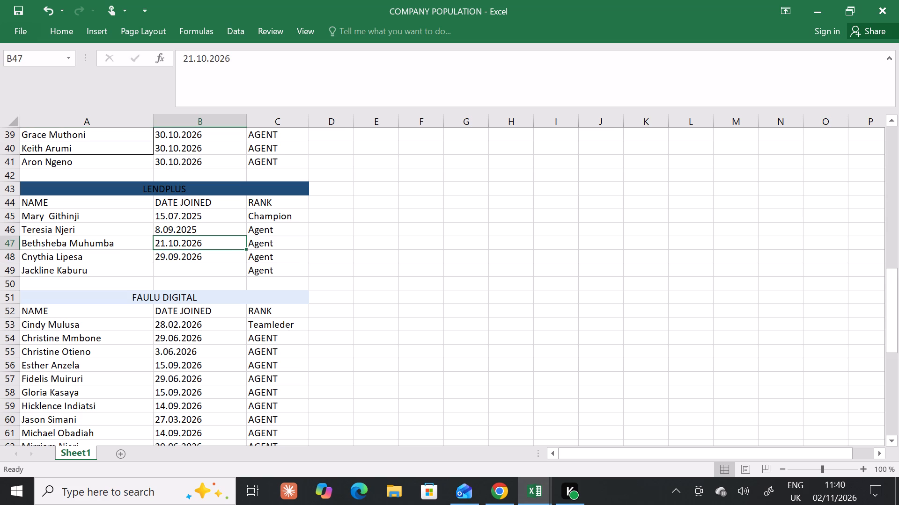
pyautogui.click(237, 71)
pyautogui.press('BackSpace')
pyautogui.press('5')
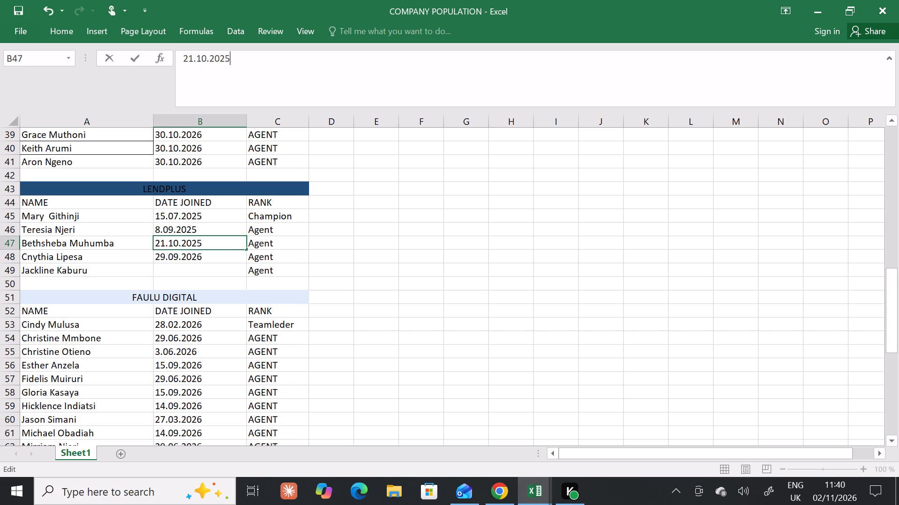
# Enter 22.10.2025 as the joining date of the last LENDPLUS agent in B49.
pyautogui.click(221, 270)
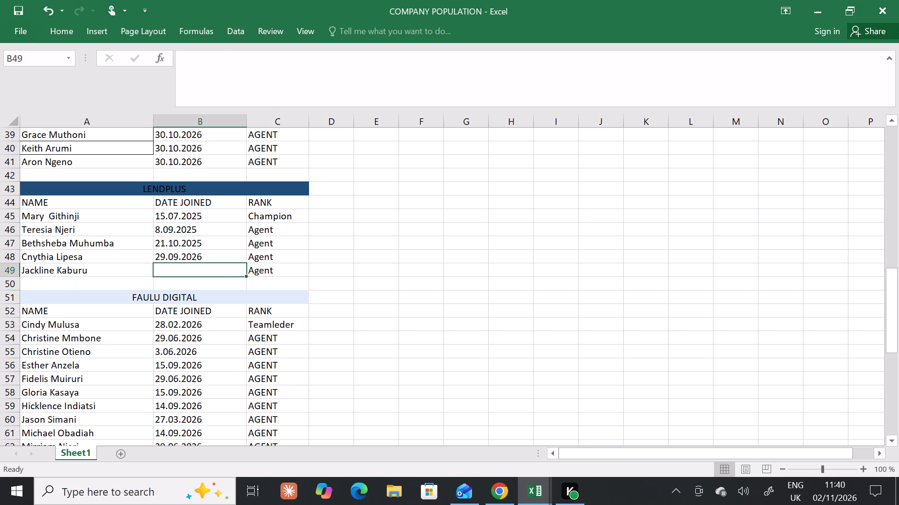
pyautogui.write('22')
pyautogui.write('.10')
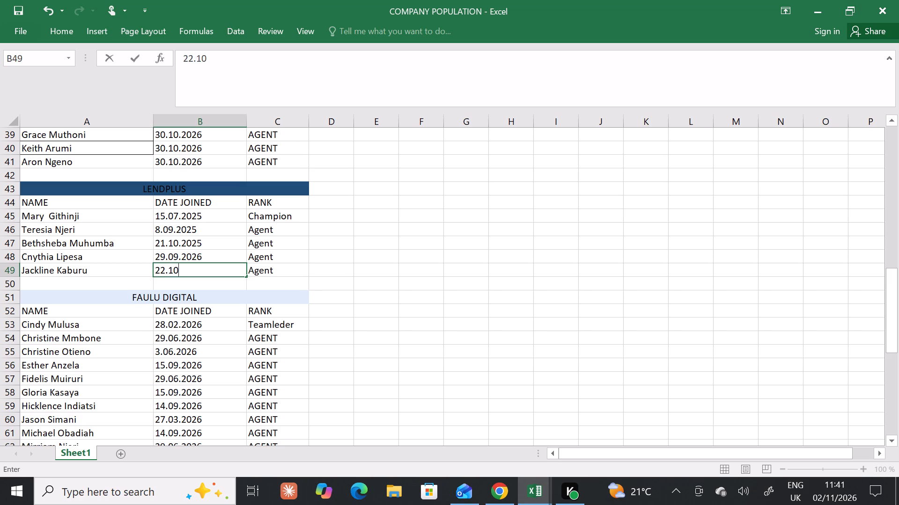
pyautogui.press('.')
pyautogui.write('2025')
pyautogui.click(313, 254)
# Enter 30.10.2026 as the joining date of the last EQUITY CONVENTIONAL person in B72.
pyautogui.scroll(-5, 301, 372)
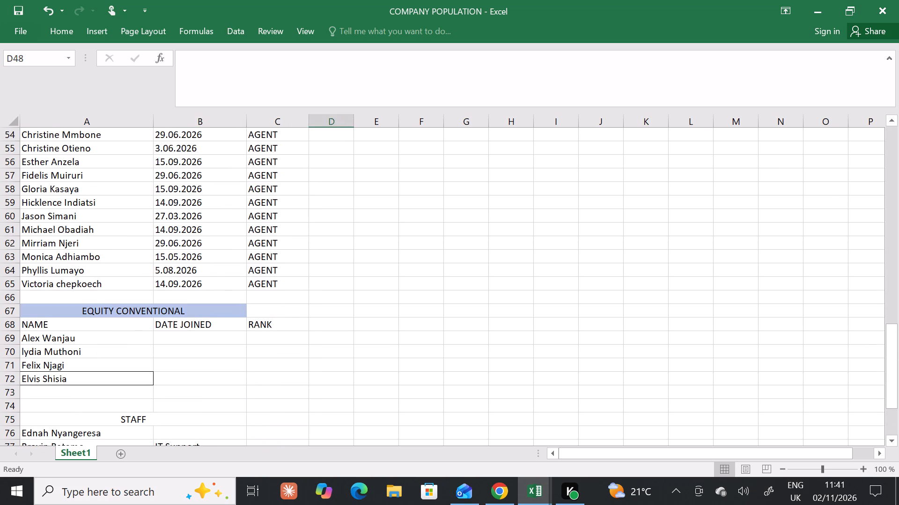
pyautogui.scroll(-2, 239, 367)
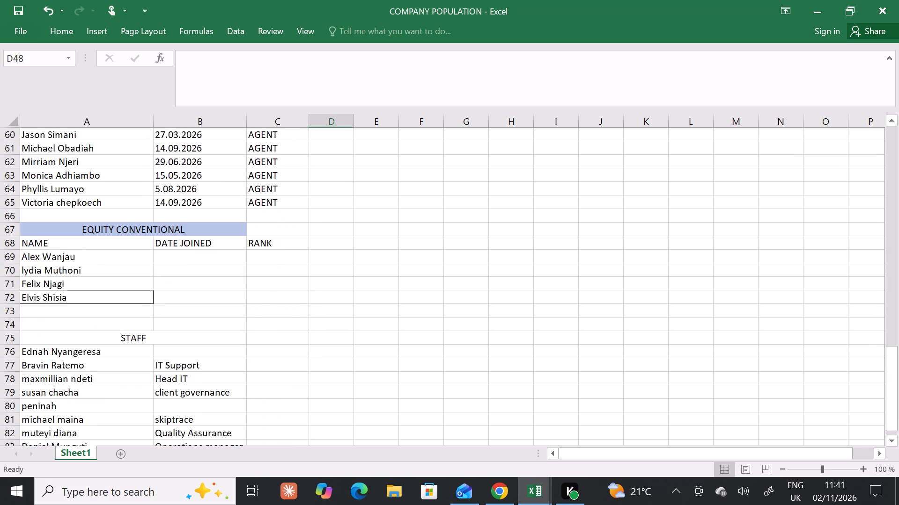
pyautogui.click(82, 330)
pyautogui.click(16, 318)
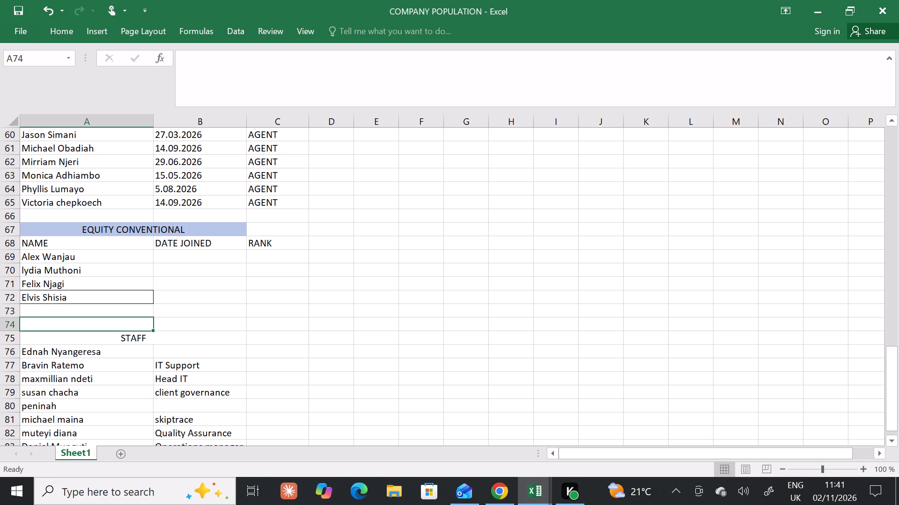
pyautogui.click(187, 296)
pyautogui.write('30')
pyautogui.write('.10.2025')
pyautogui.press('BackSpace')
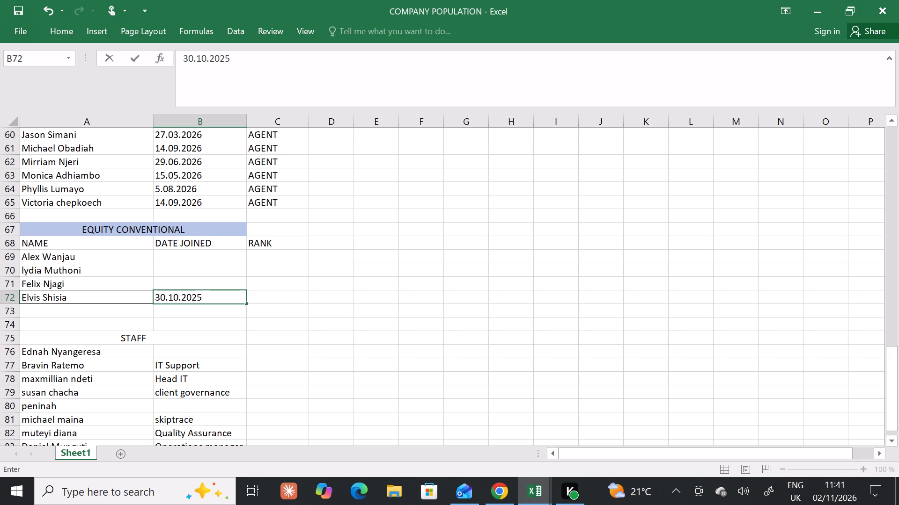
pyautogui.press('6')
# Insert six blank rows at row 74, between the EQUITY CONVENTIONAL list and the STAFF heading.
pyautogui.click(15, 330)
pyautogui.rightClick(15, 330)
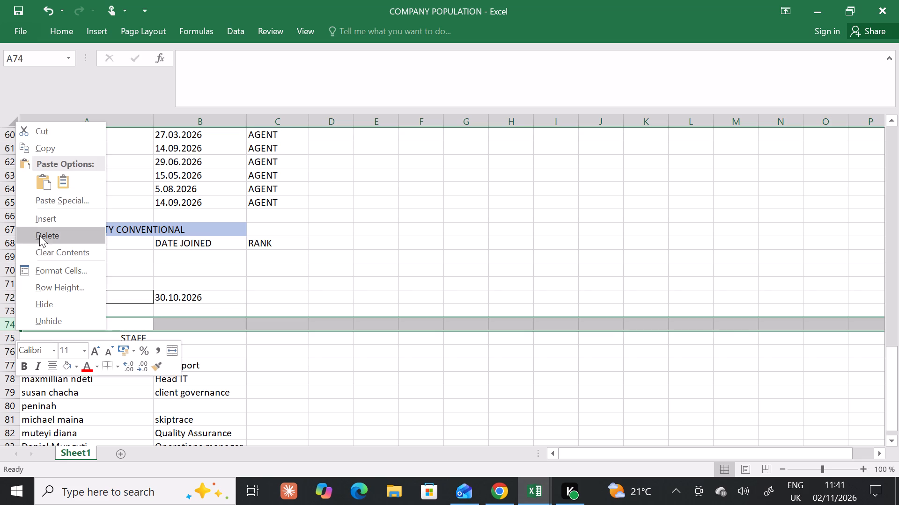
pyautogui.click(58, 217)
pyautogui.rightClick(52, 324)
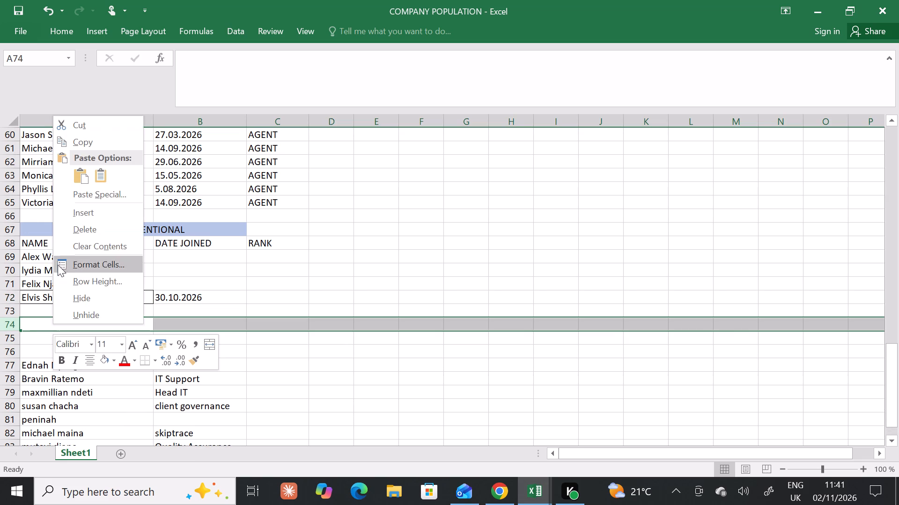
pyautogui.rightClick(88, 215)
pyautogui.rightClick(88, 215)
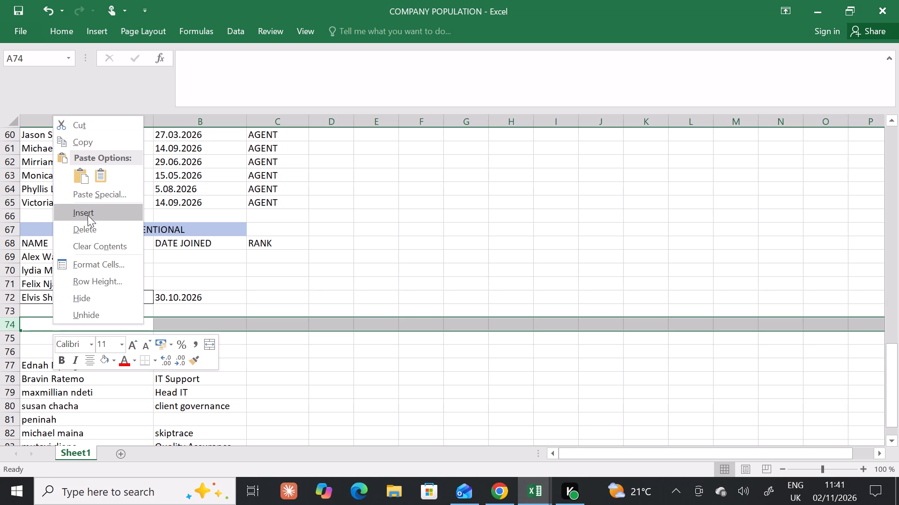
pyautogui.click(88, 215)
pyautogui.rightClick(114, 325)
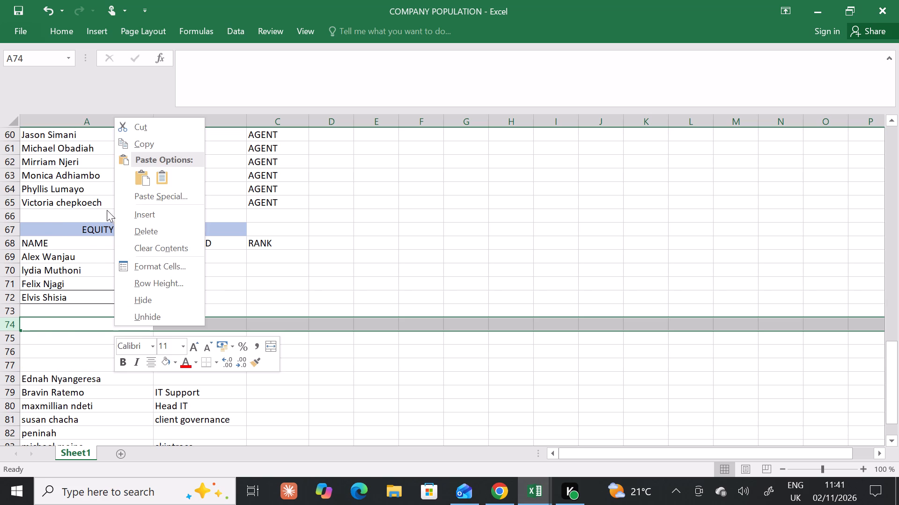
pyautogui.click(150, 210)
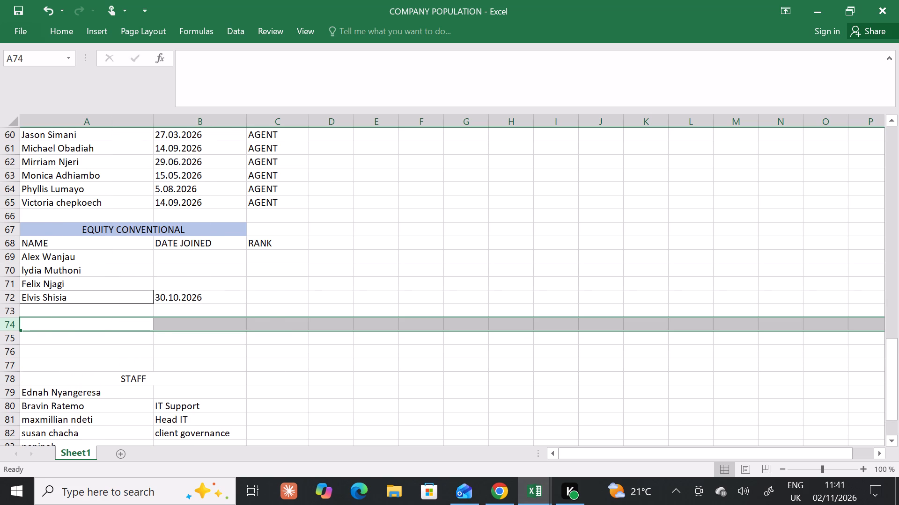
pyautogui.rightClick(157, 316)
pyautogui.rightClick(165, 325)
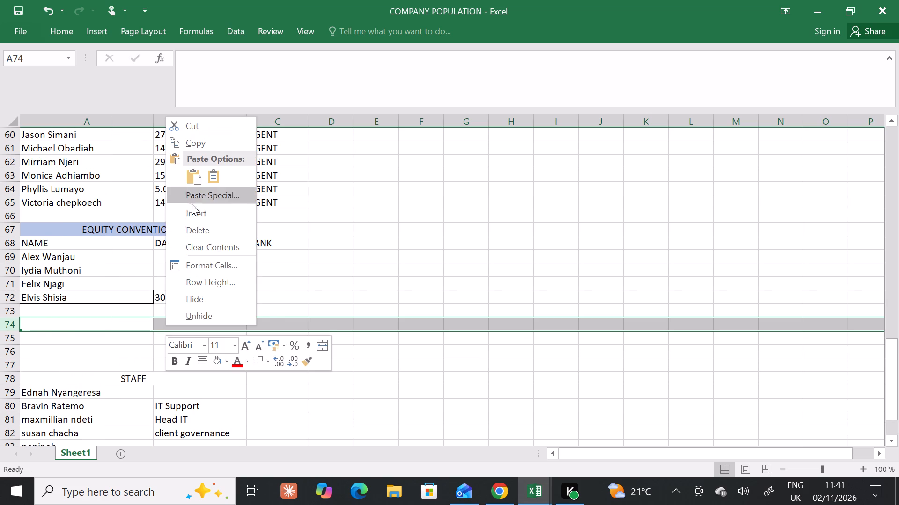
pyautogui.click(195, 213)
pyautogui.rightClick(176, 321)
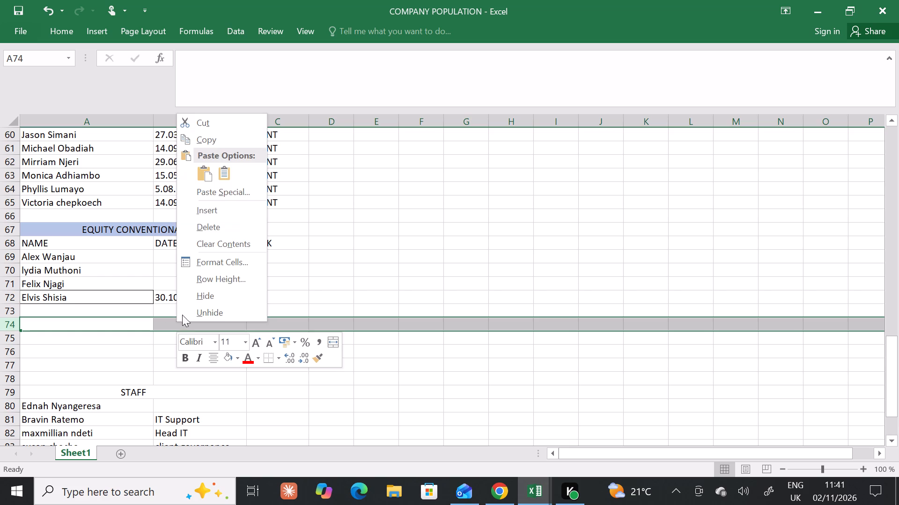
pyautogui.click(213, 209)
pyautogui.rightClick(171, 329)
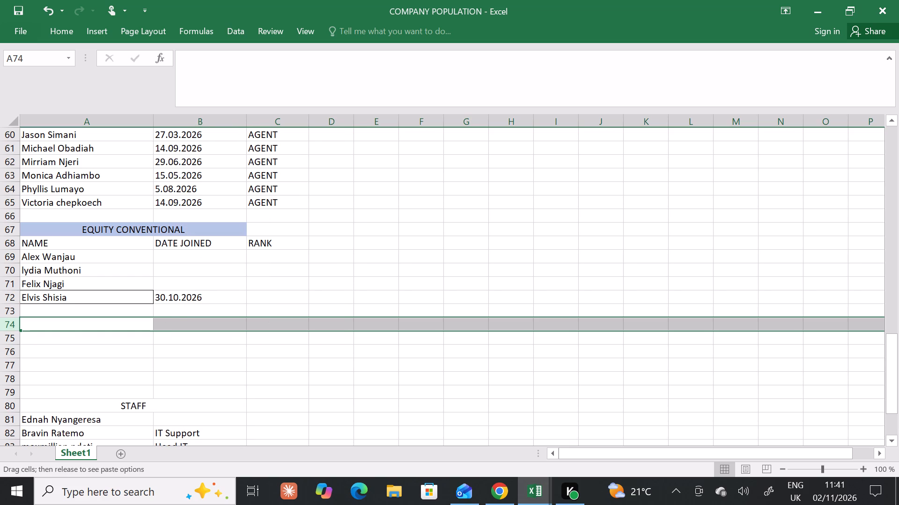
pyautogui.rightClick(177, 317)
pyautogui.rightClick(179, 322)
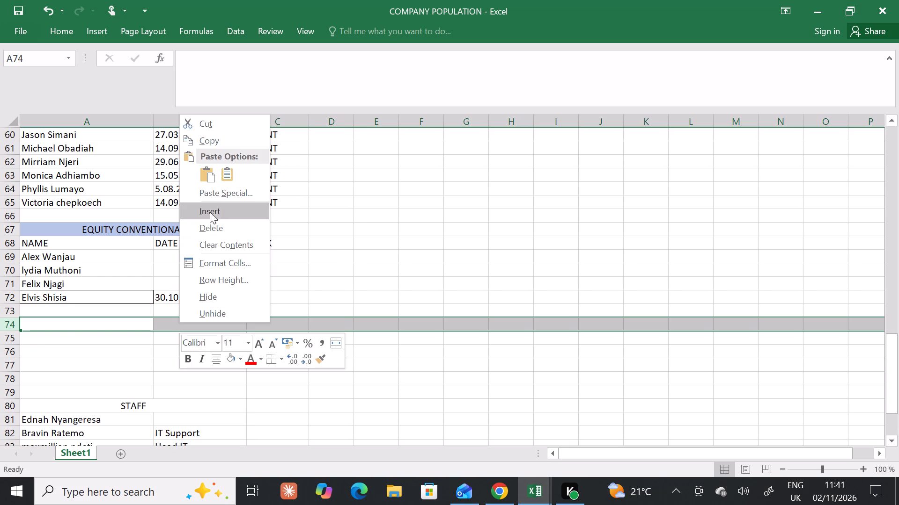
pyautogui.click(213, 213)
pyautogui.scroll(-1, 221, 318)
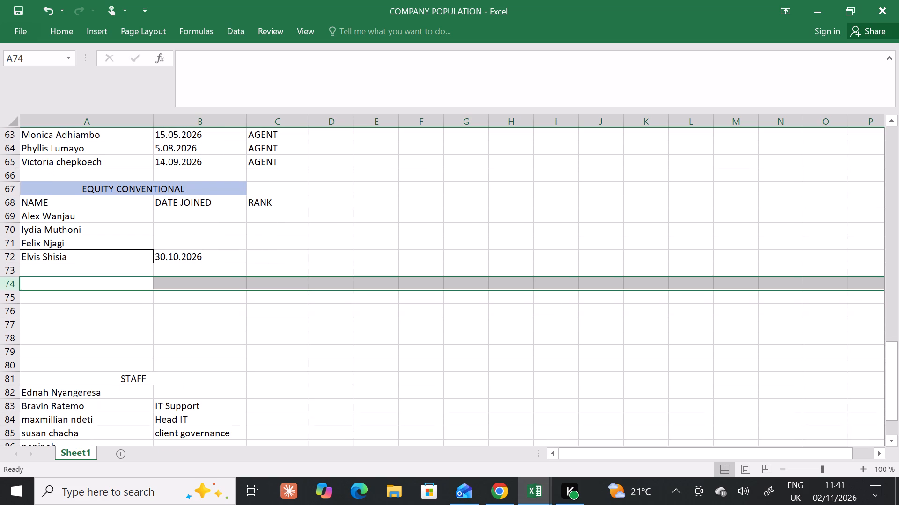
# Add the Equity Conventional candidate from row 13 of the Interviews as of 30th Oct workbook as the team's next name in A73.
pyautogui.click(527, 495)
pyautogui.click(417, 427)
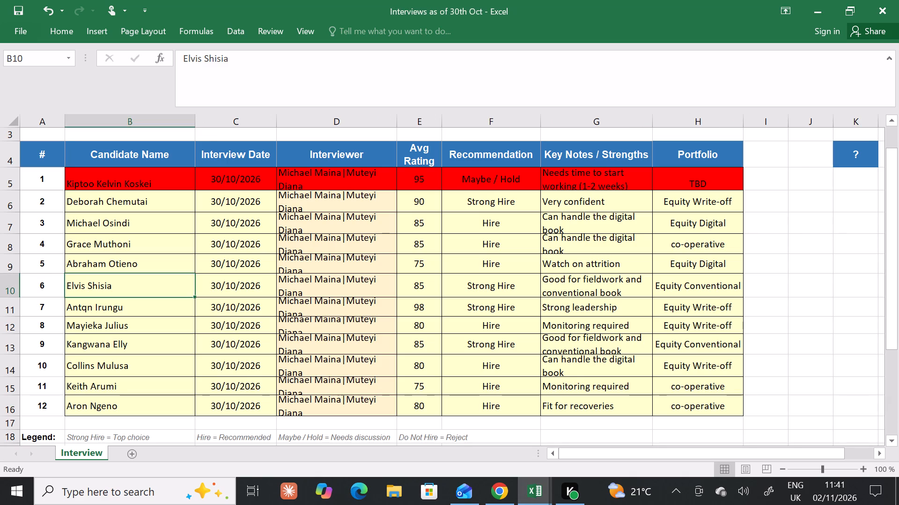
pyautogui.click(657, 350)
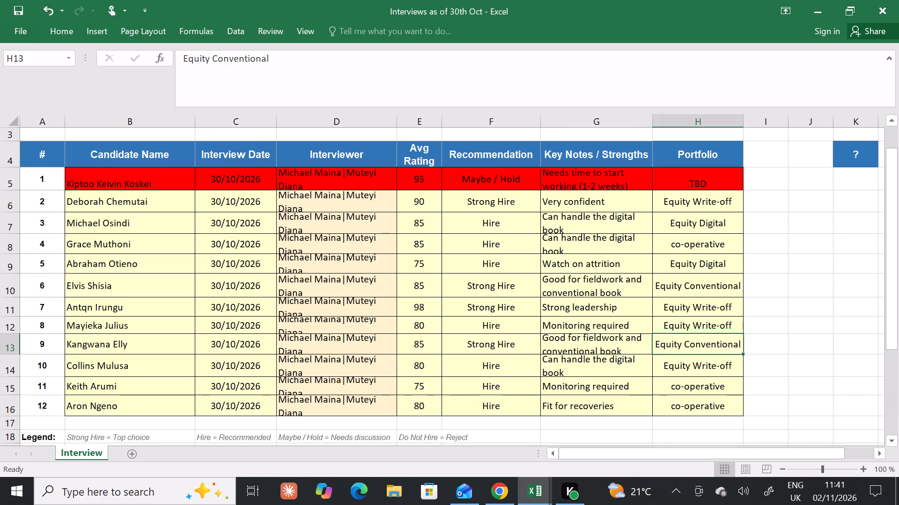
pyautogui.click(152, 350)
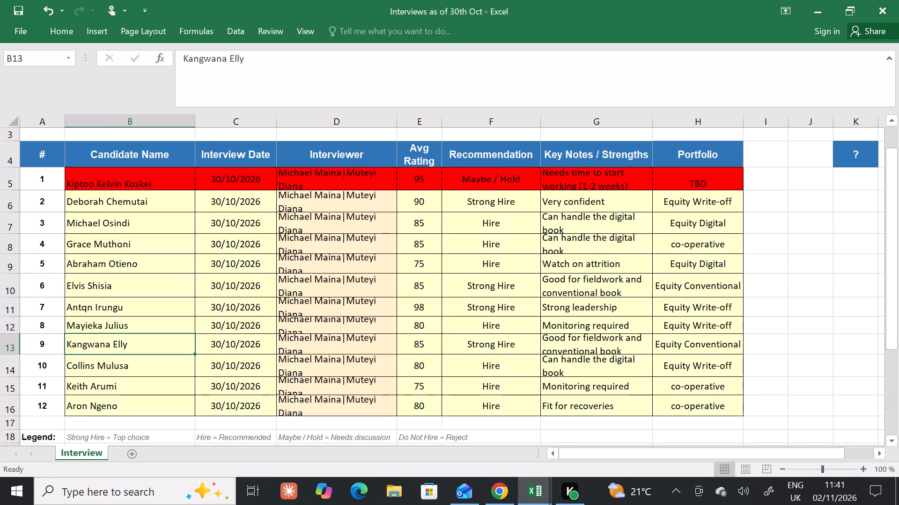
pyautogui.click(530, 495)
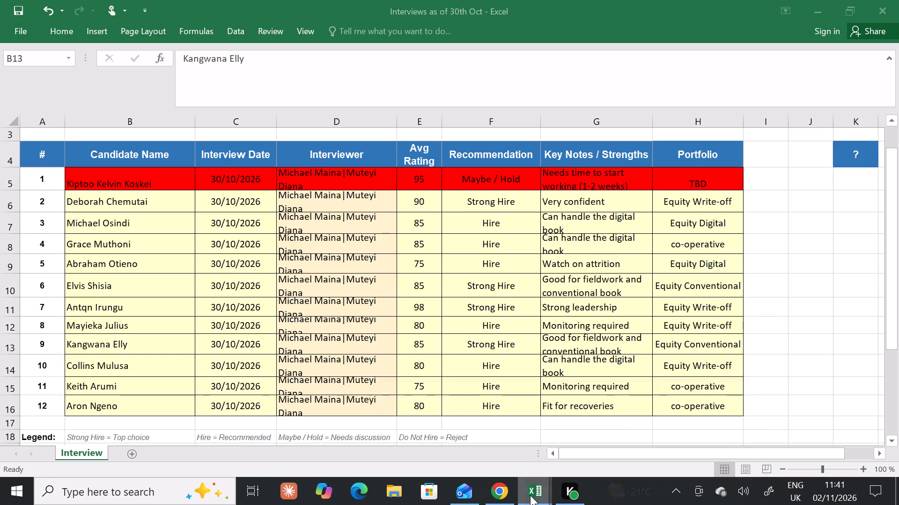
pyautogui.click(508, 444)
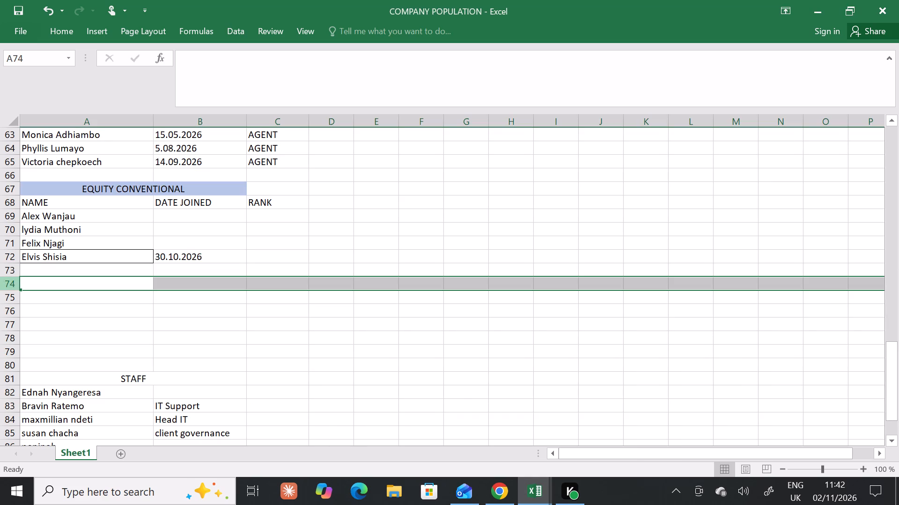
pyautogui.click(33, 272)
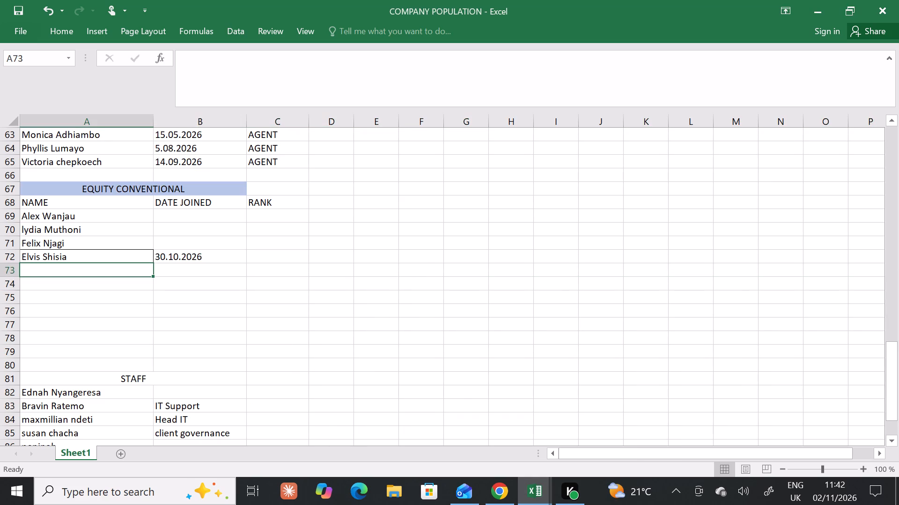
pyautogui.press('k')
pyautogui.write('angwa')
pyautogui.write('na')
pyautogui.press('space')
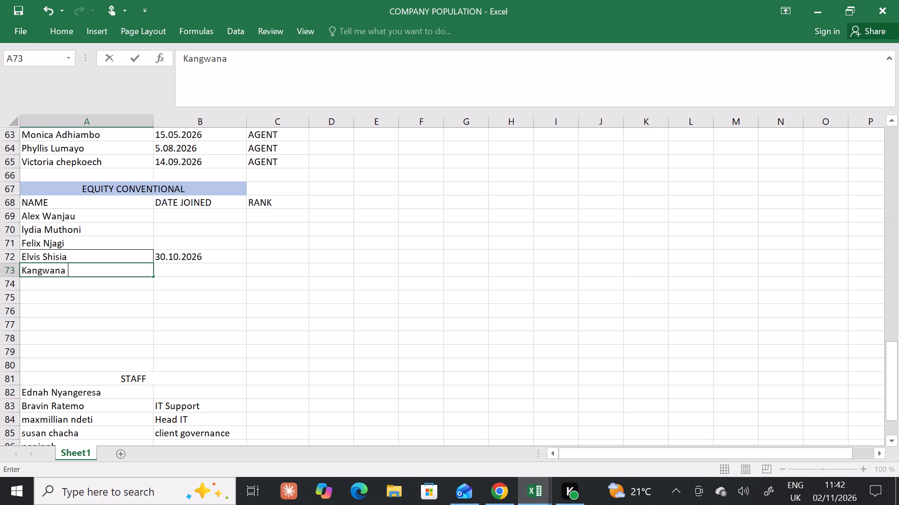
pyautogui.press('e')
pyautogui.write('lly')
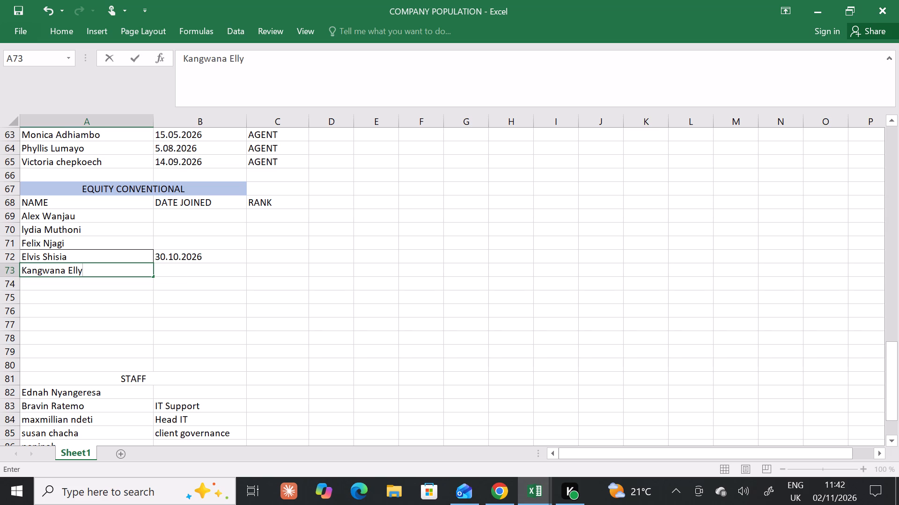
# Enter 30.10.2026 as the joining date of the newly added EQUITY CONVENTIONAL person in B73.
pyautogui.click(167, 268)
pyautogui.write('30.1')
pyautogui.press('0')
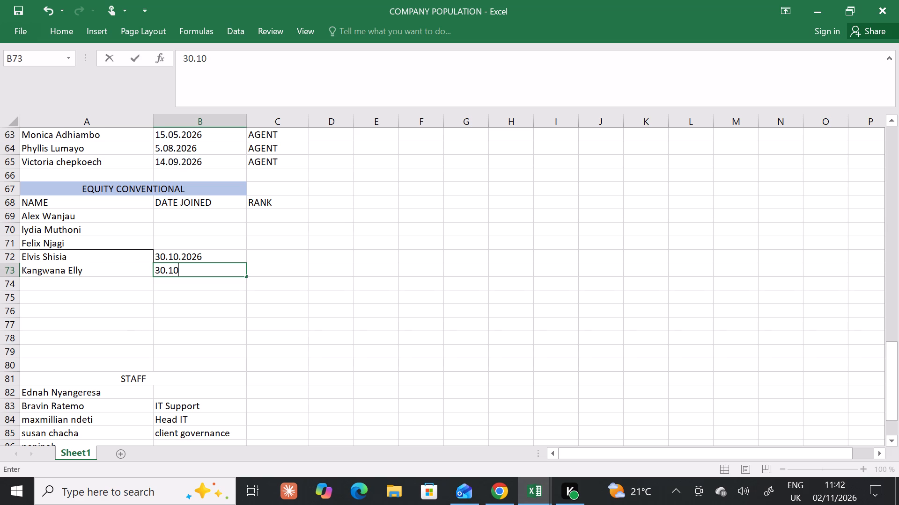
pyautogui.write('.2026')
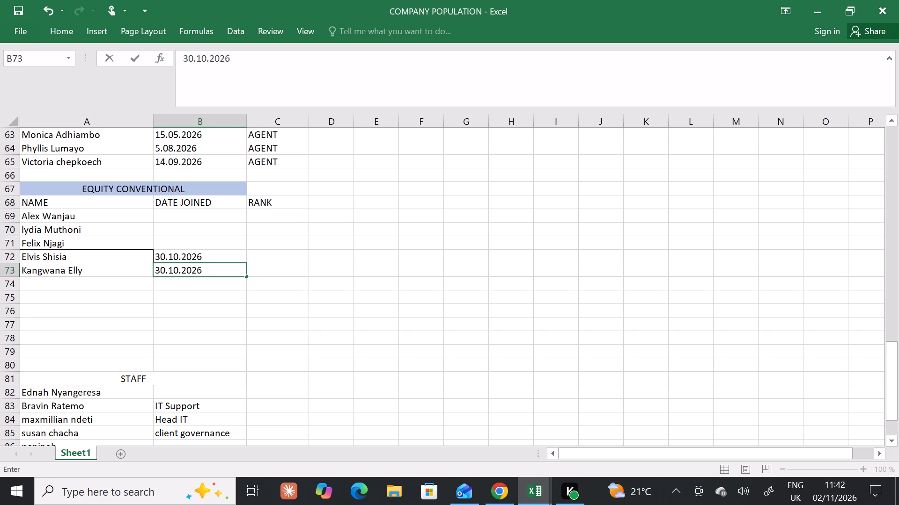
pyautogui.click(279, 212)
# Insert a row above the first EQUITY CONVENTIONAL person and enter the first name Evelyn in A69.
pyautogui.click(6, 214)
pyautogui.rightClick(6, 214)
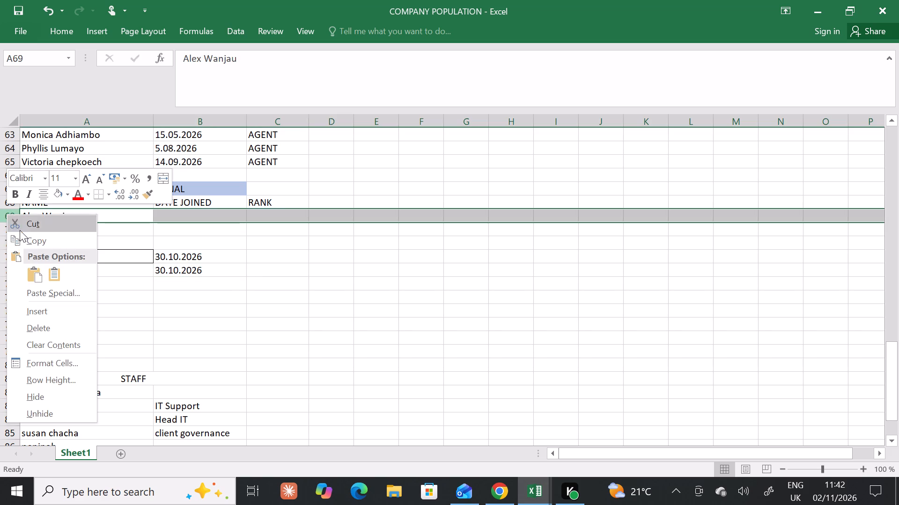
pyautogui.click(32, 308)
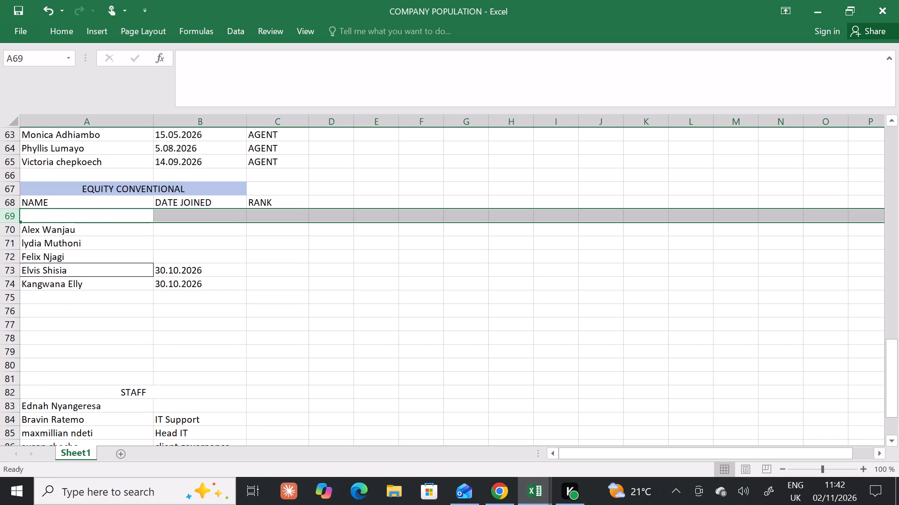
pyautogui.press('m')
pyautogui.press('BackSpace')
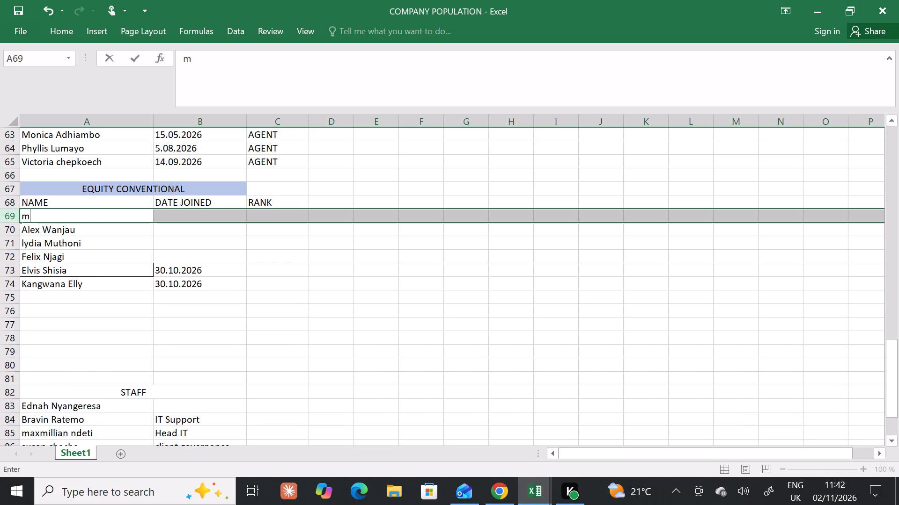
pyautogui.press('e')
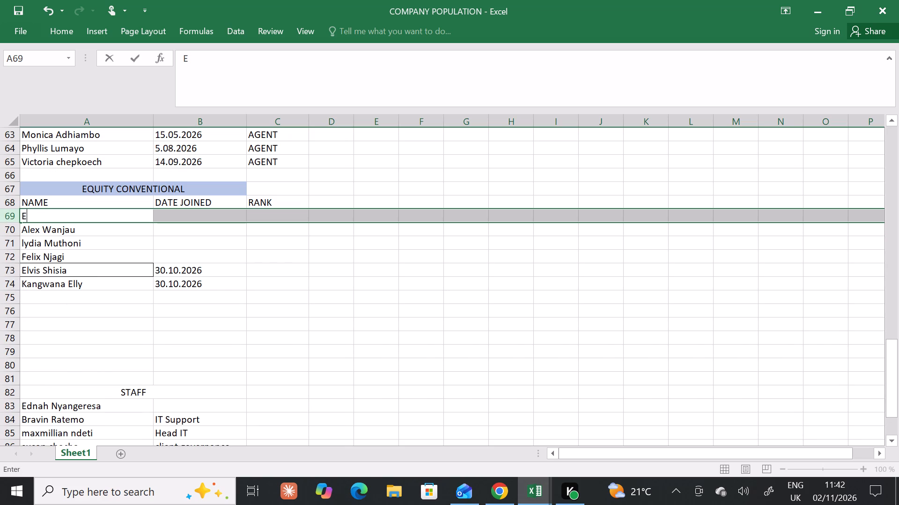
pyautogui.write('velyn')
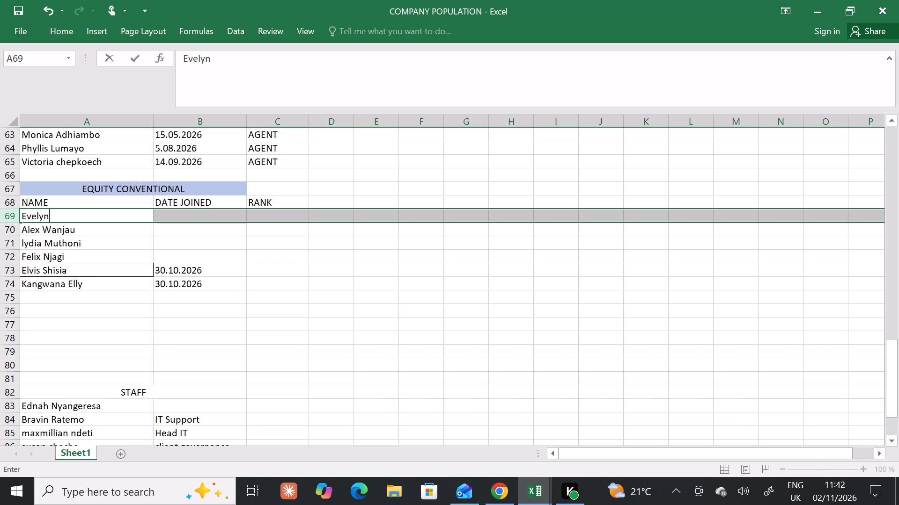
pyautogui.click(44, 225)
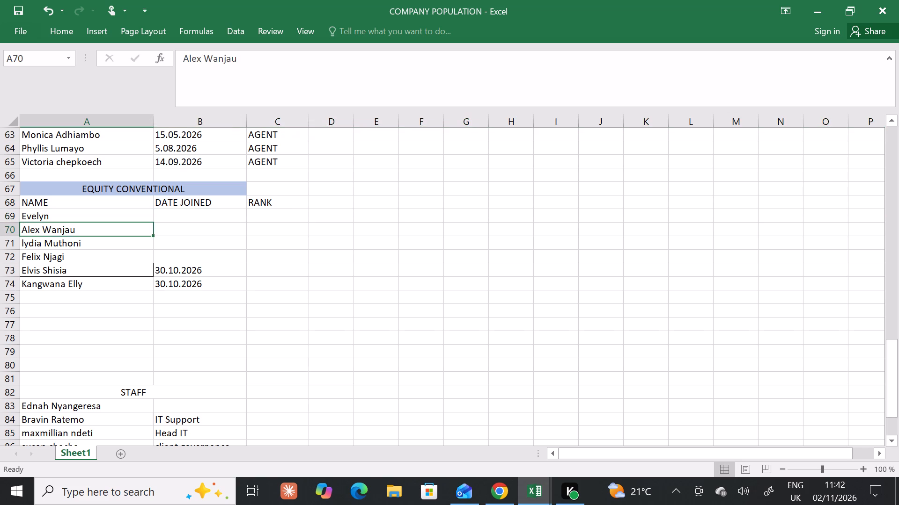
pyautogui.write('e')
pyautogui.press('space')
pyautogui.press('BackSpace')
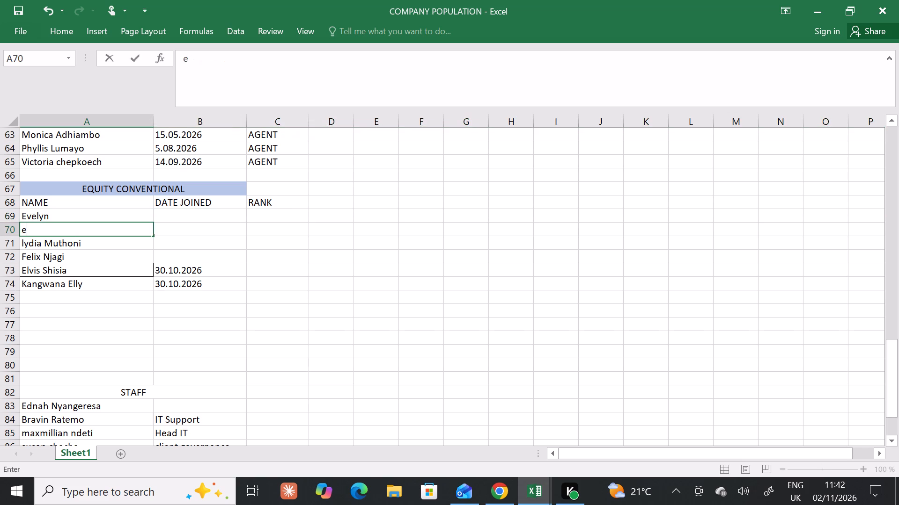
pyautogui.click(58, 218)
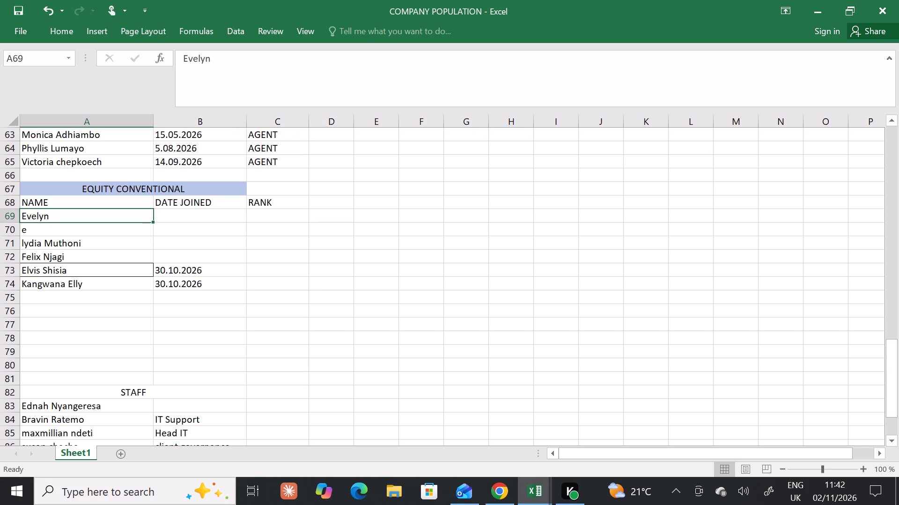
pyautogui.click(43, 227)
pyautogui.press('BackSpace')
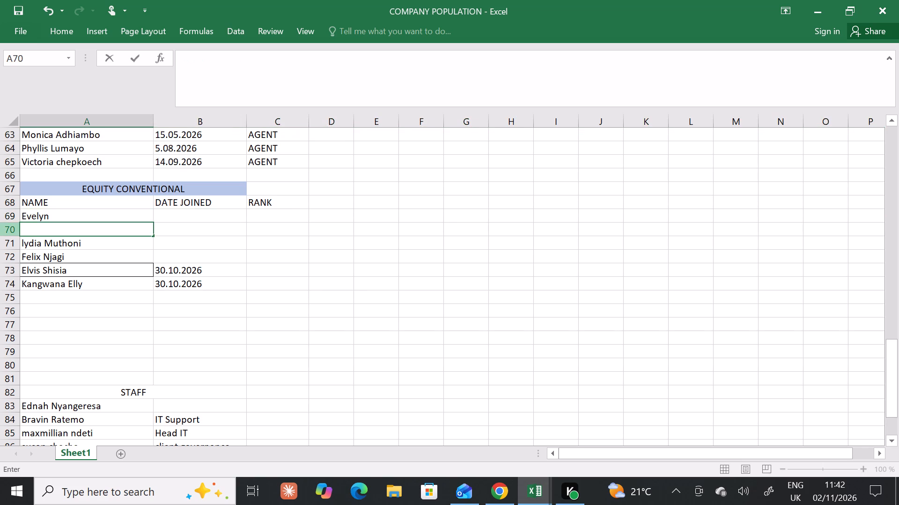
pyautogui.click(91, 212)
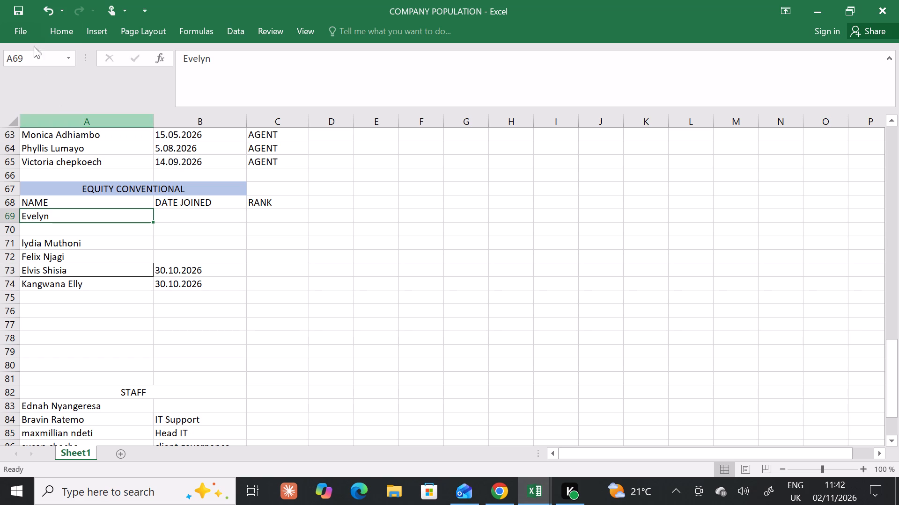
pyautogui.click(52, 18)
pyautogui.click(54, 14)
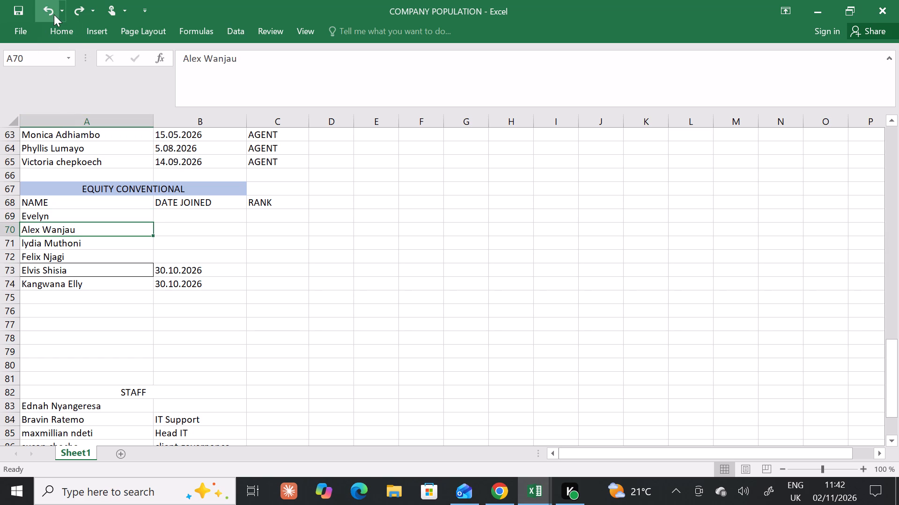
# Complete the name in A69 by changing the first name to Evelyne and adding the person's surname.
pyautogui.click(72, 215)
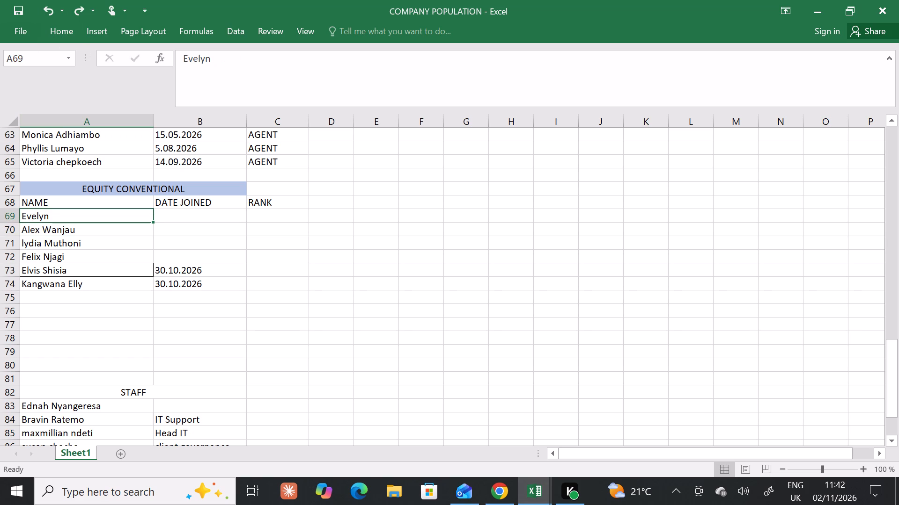
pyautogui.click(216, 59)
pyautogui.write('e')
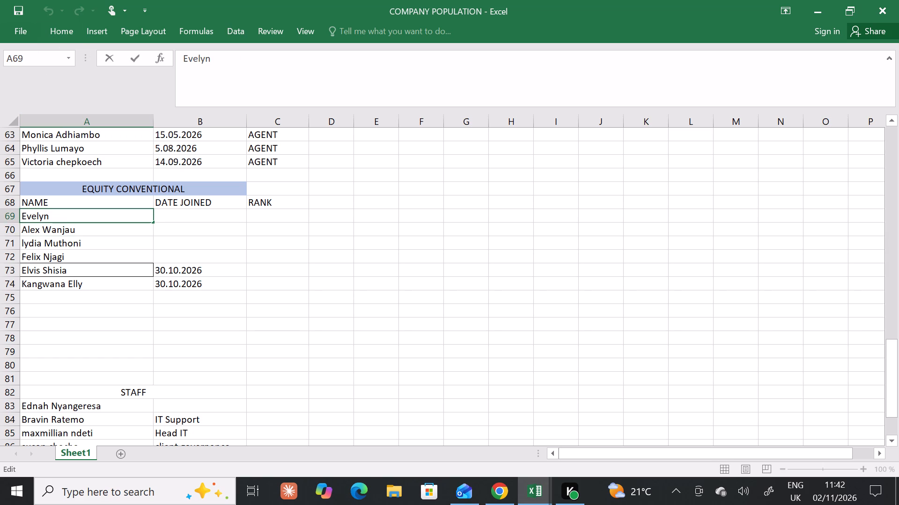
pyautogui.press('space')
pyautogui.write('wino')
# Enter Teamleader as the rank of the first EQUITY CONVENTIONAL person in C69.
pyautogui.click(280, 216)
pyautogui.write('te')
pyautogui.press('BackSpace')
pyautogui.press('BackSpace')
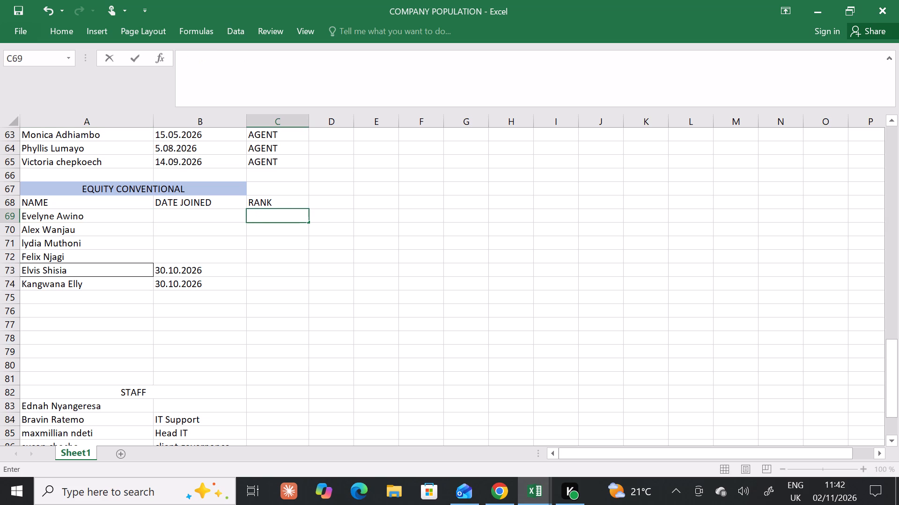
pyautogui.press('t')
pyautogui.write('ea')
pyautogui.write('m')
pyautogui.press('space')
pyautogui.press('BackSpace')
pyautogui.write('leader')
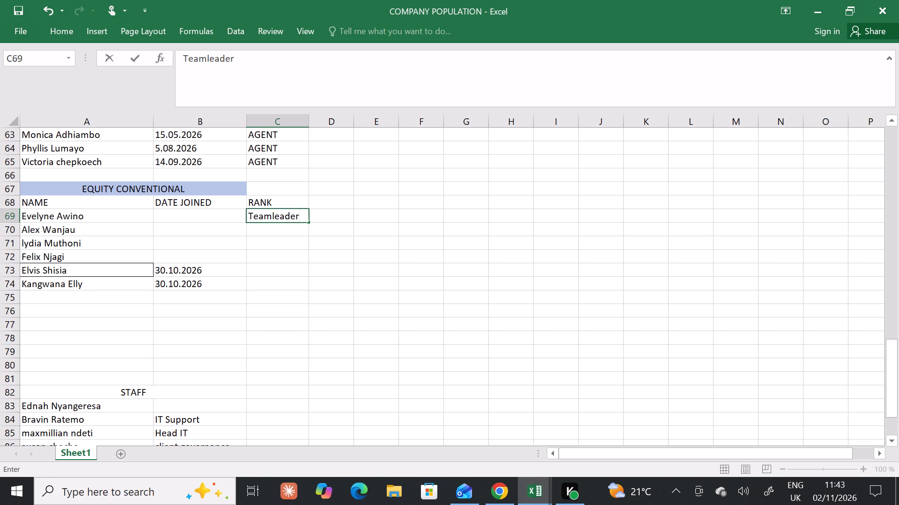
# Enter AGENT as the rank in C70 and fill it down to C74 for the remaining EQUITY CONVENTIONAL people.
pyautogui.click(261, 228)
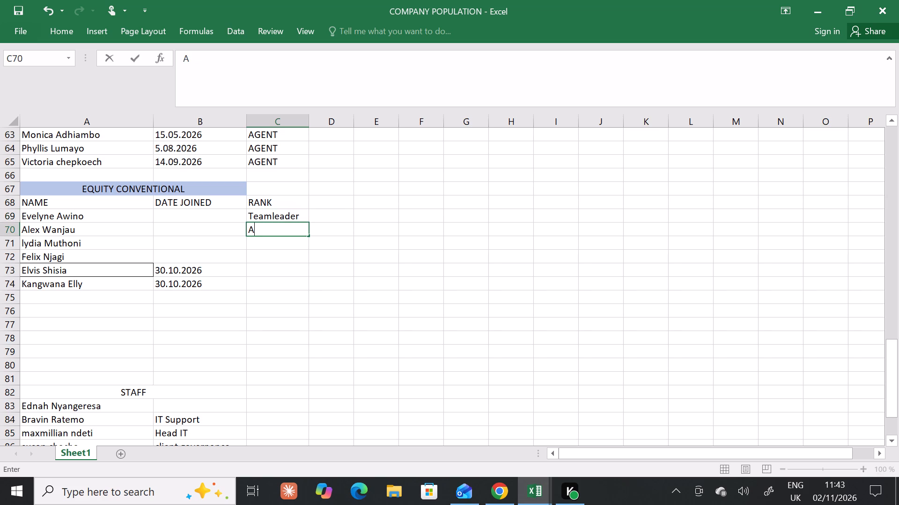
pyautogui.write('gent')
pyautogui.scroll(2, 261, 228)
pyautogui.scroll(-1, 312, 261)
pyautogui.press('BackSpace')
pyautogui.press('BackSpace')
pyautogui.press('BackSpace')
pyautogui.press('BackSpace')
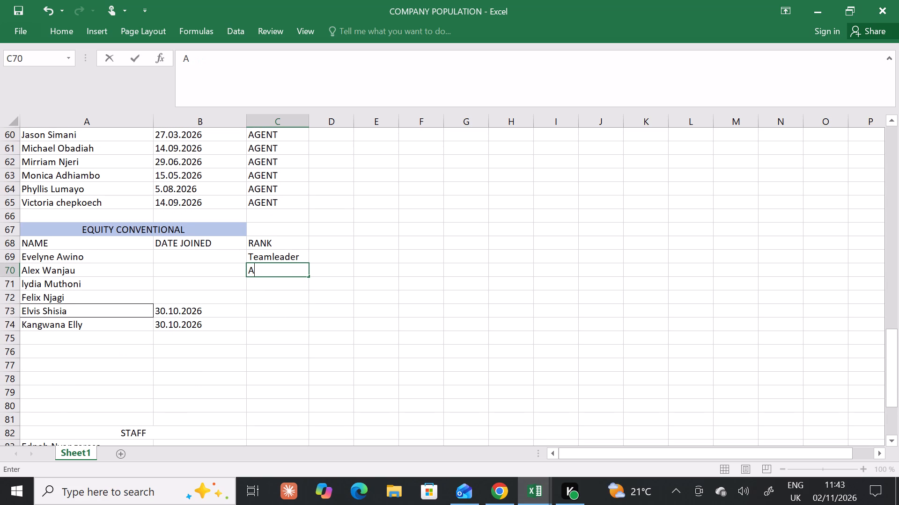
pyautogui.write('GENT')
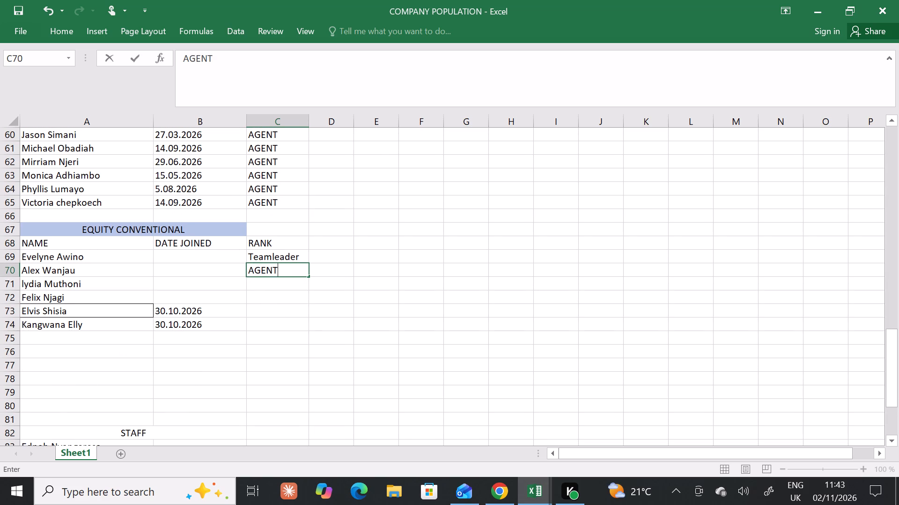
pyautogui.click(305, 279)
pyautogui.doubleClick(306, 278)
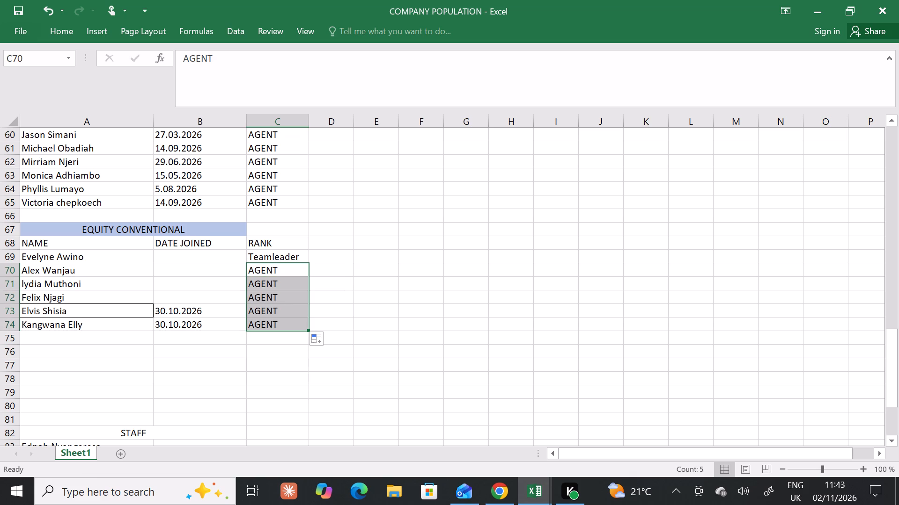
# Merge and center A77:B77 and enter the section heading EQUITY WRITE OFF.
pyautogui.moveTo(59, 367); pyautogui.dragTo(204, 367)
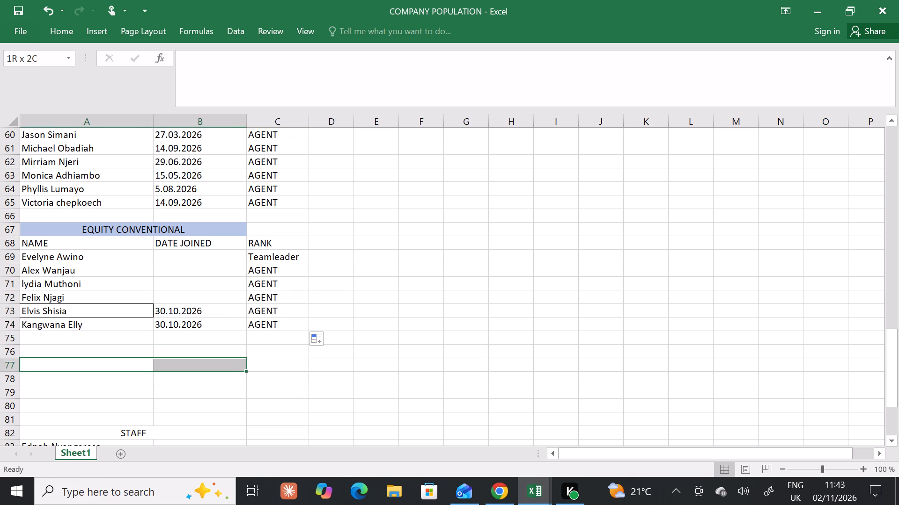
pyautogui.moveTo(204, 367); pyautogui.dragTo(233, 368)
pyautogui.moveTo(233, 368); pyautogui.dragTo(232, 368)
pyautogui.click(55, 36)
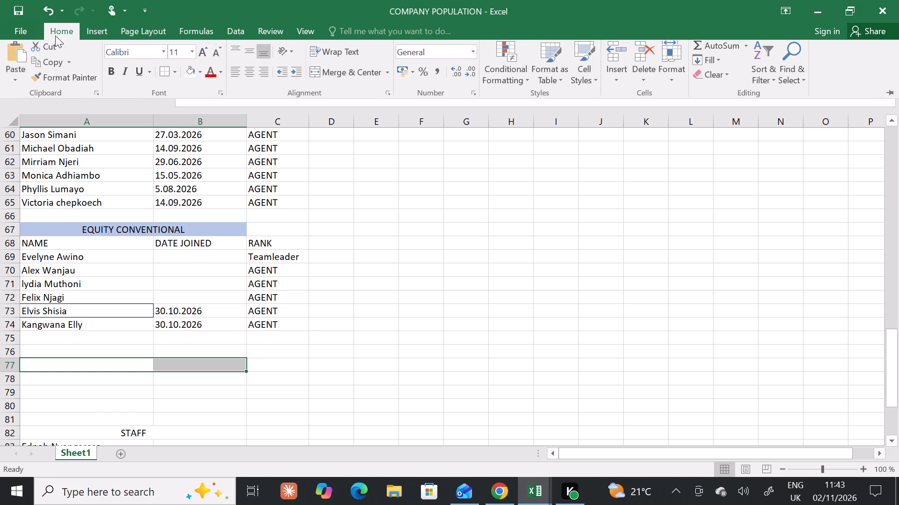
pyautogui.click(317, 75)
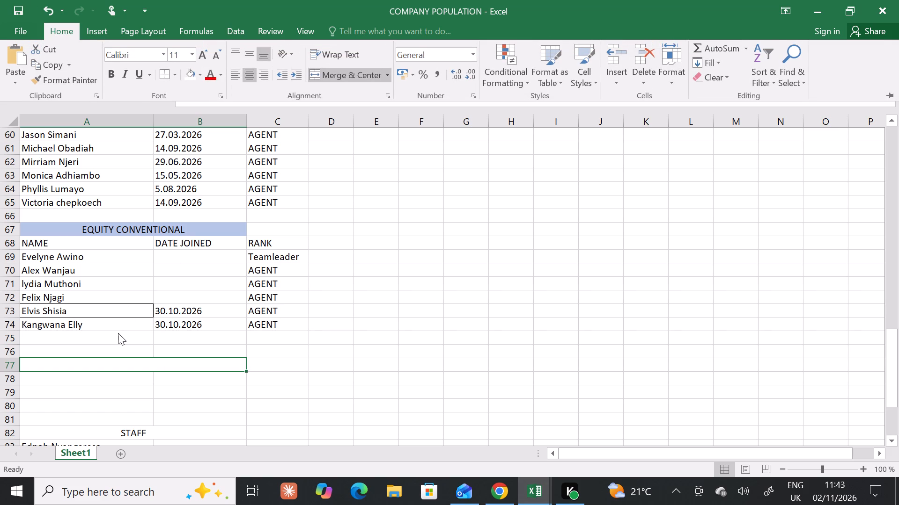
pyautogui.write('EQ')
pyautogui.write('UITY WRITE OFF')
pyautogui.click(117, 375)
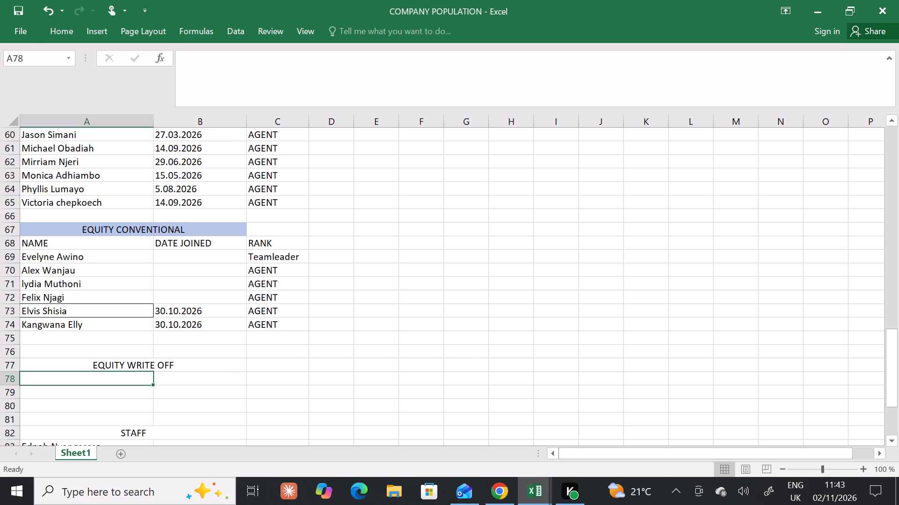
# Copy the Equity Write-off candidate's name from row 6 of the Interviews as of 30th Oct workbook into A78 of COMPANY POPULATION.
pyautogui.click(551, 485)
pyautogui.click(442, 447)
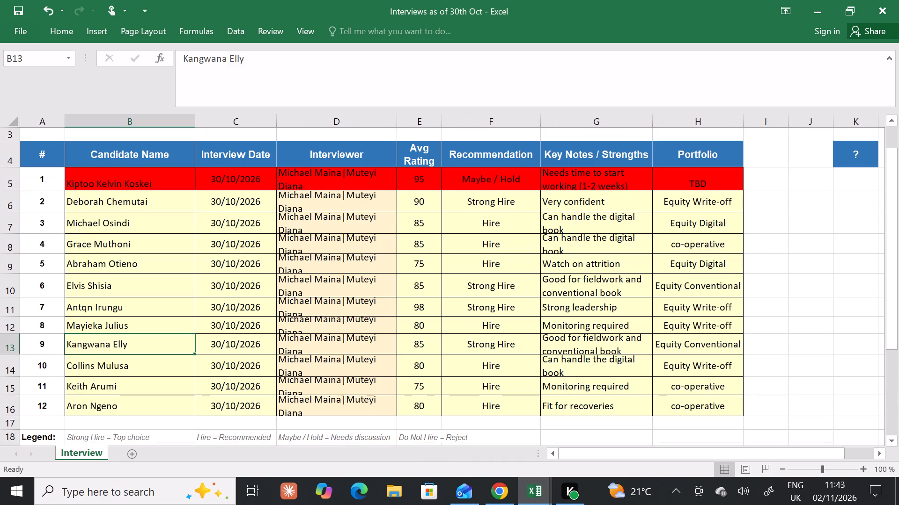
pyautogui.click(123, 202)
pyautogui.rightClick(124, 202)
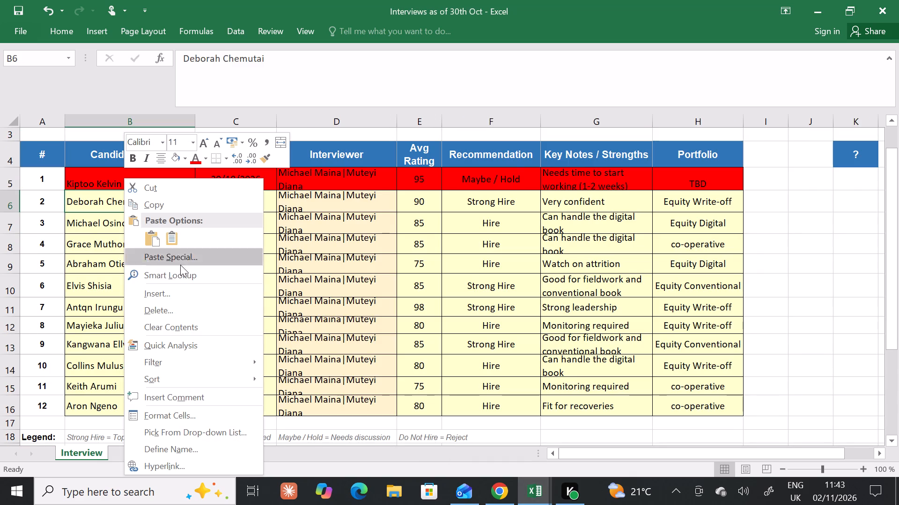
pyautogui.click(149, 208)
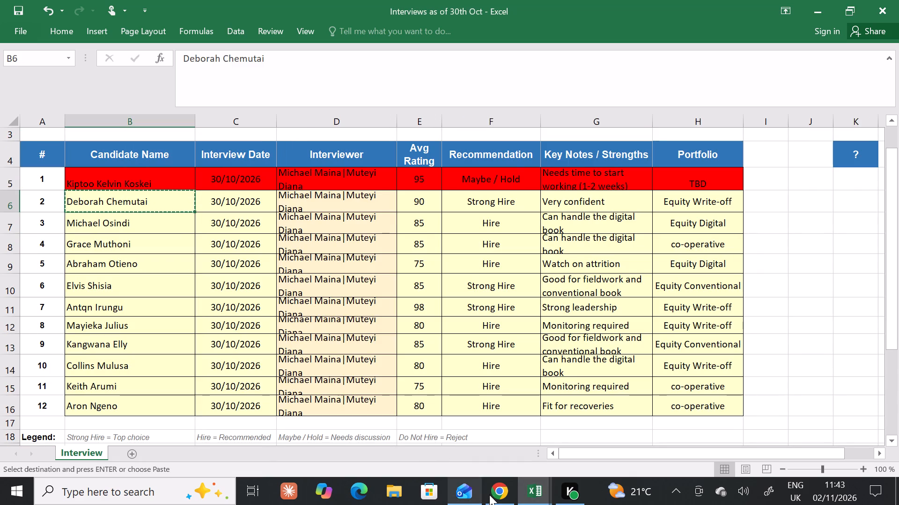
pyautogui.click(528, 493)
pyautogui.click(512, 437)
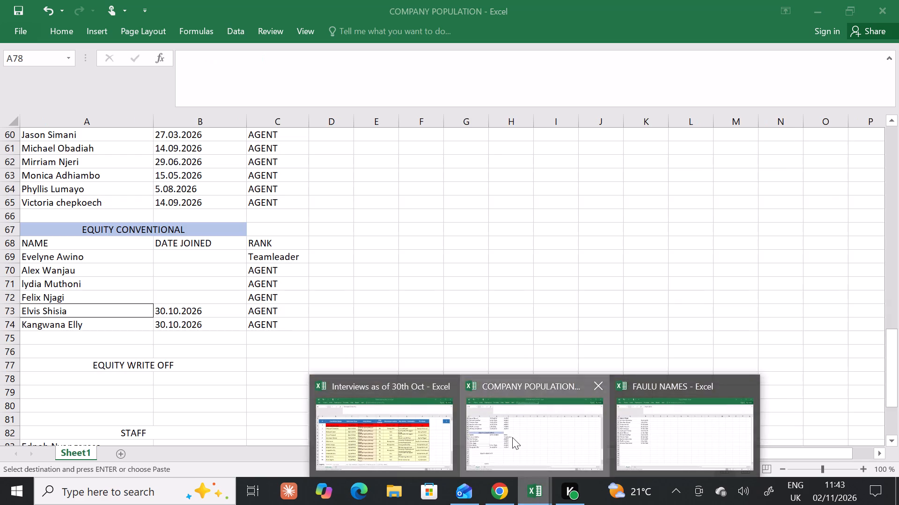
pyautogui.rightClick(90, 378)
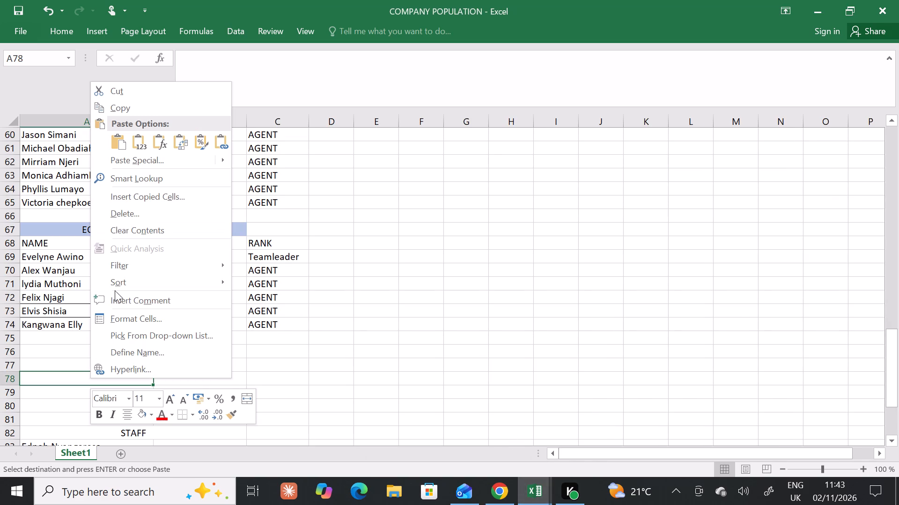
pyautogui.click(116, 145)
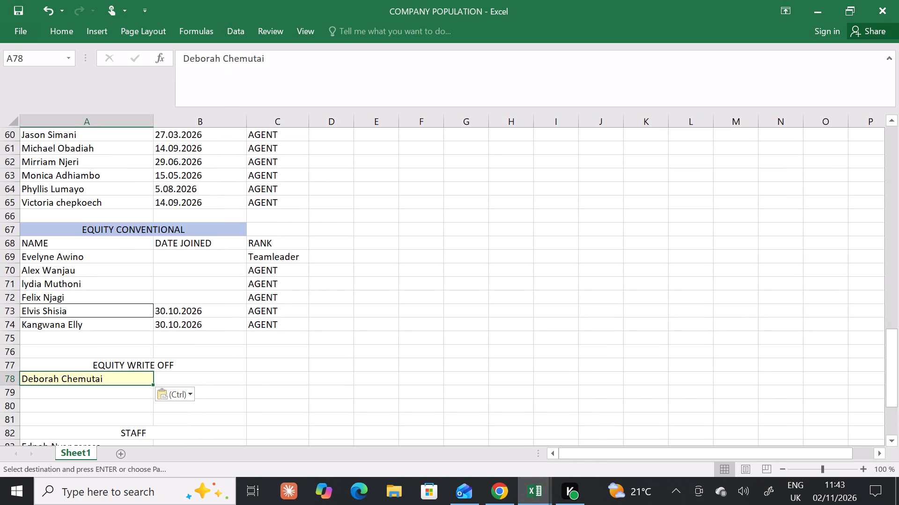
# Copy the Equity Write-off candidate's name from row 11 of the Interviews as of 30th Oct workbook into A79 of COMPANY POPULATION.
pyautogui.click(531, 492)
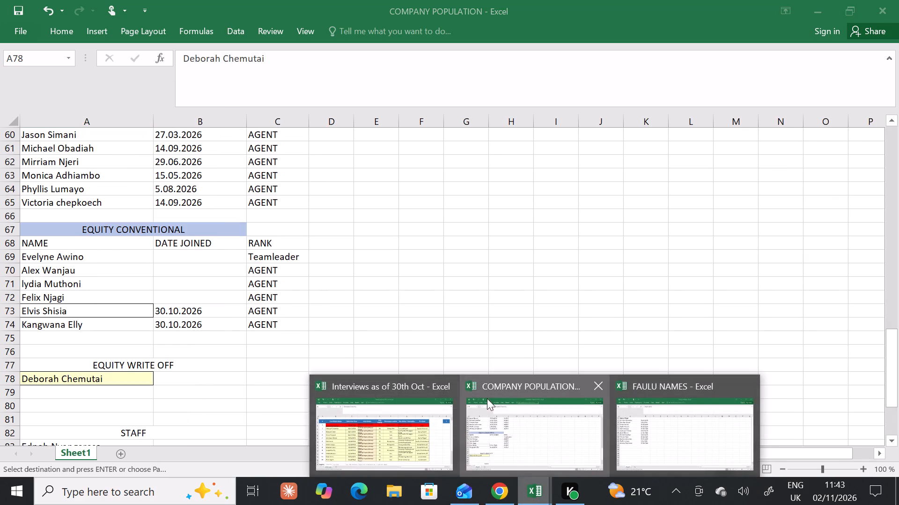
pyautogui.click(414, 340)
pyautogui.click(302, 94)
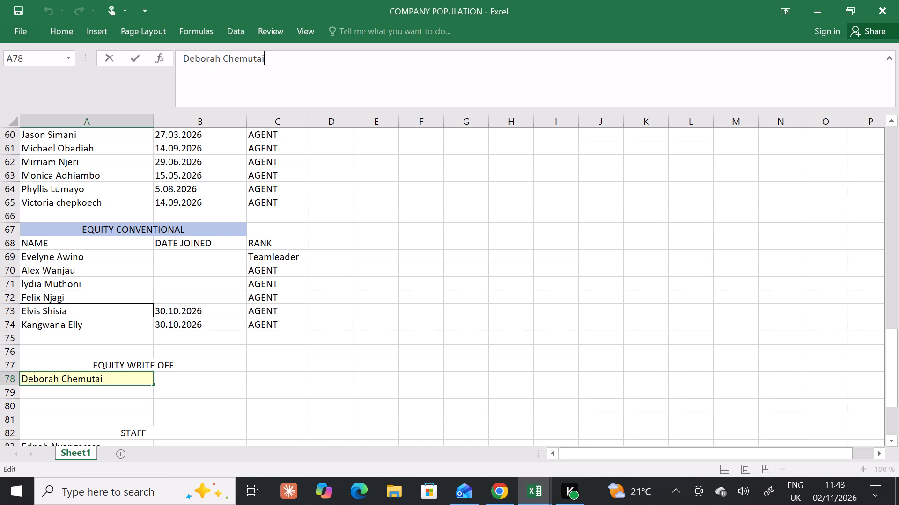
pyautogui.click(528, 491)
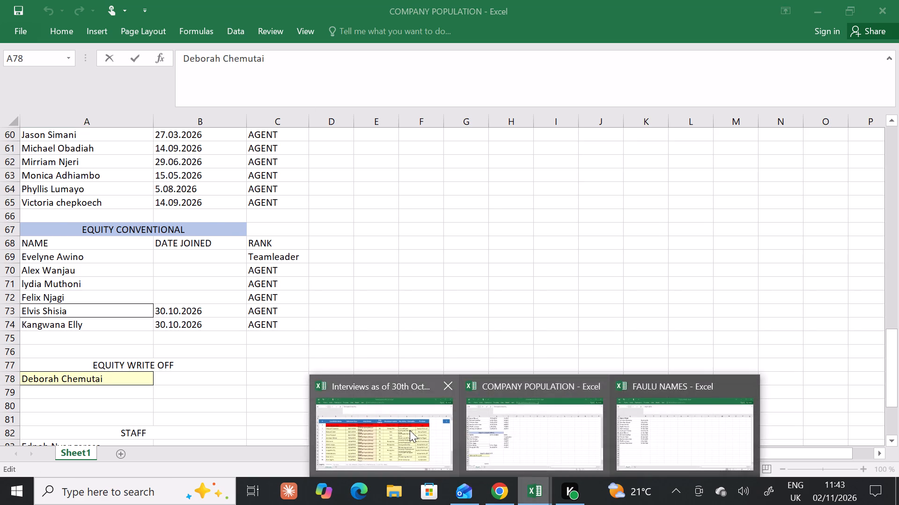
pyautogui.click(410, 430)
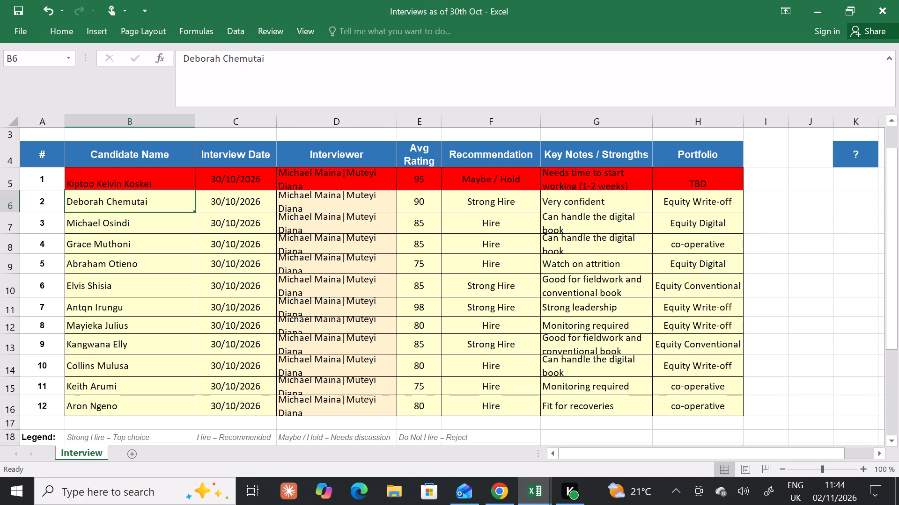
pyautogui.click(471, 306)
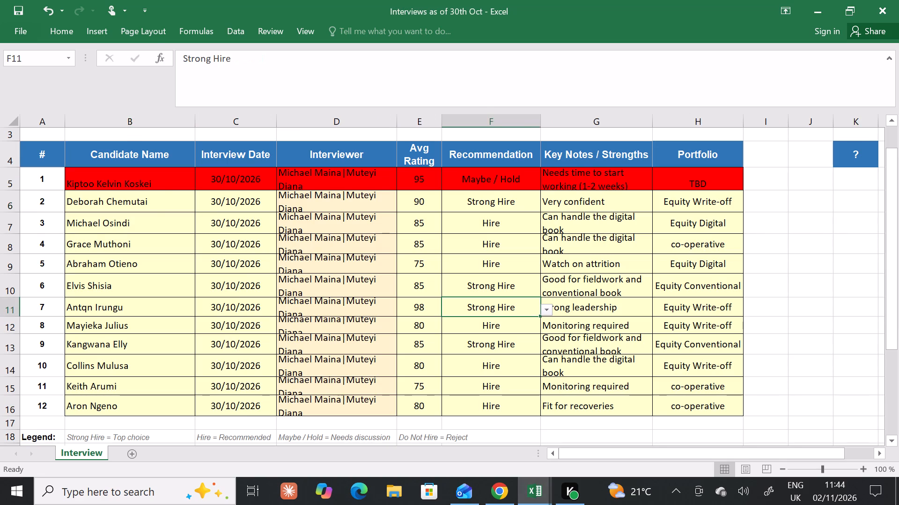
pyautogui.click(157, 307)
pyautogui.rightClick(157, 307)
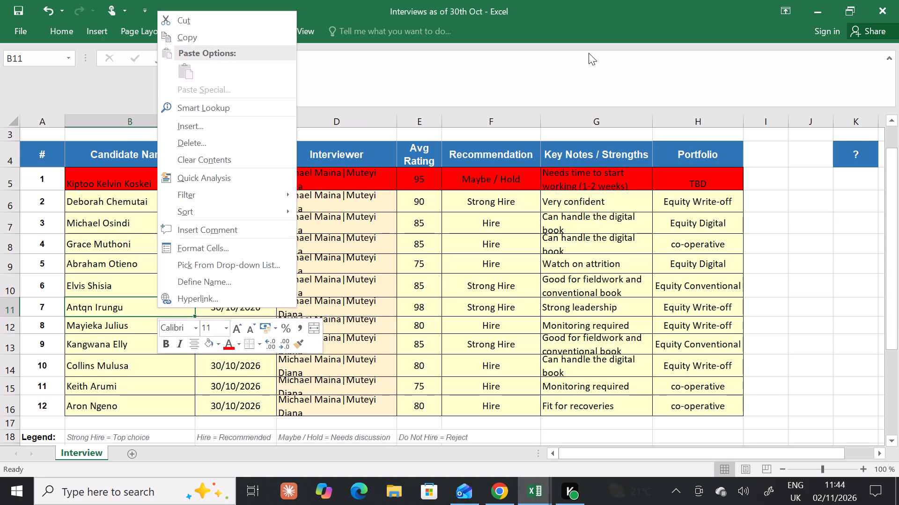
pyautogui.click(236, 38)
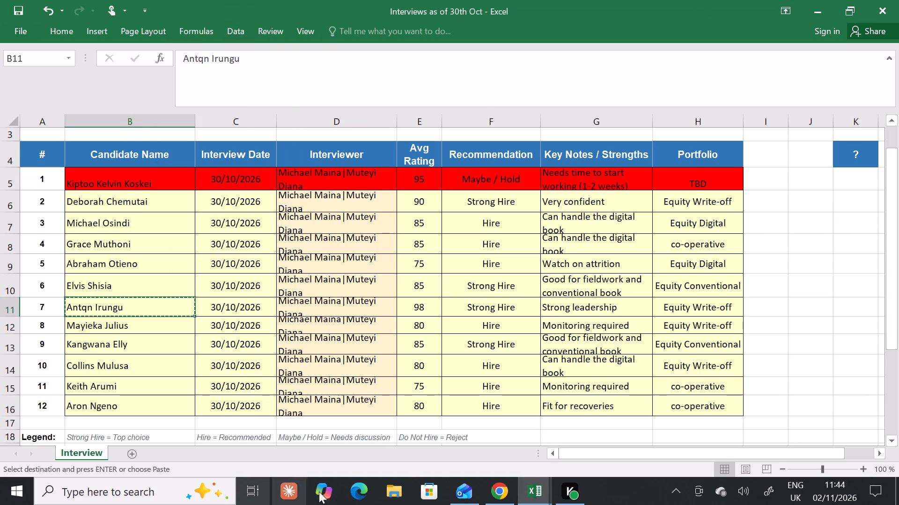
pyautogui.click(532, 494)
pyautogui.click(504, 428)
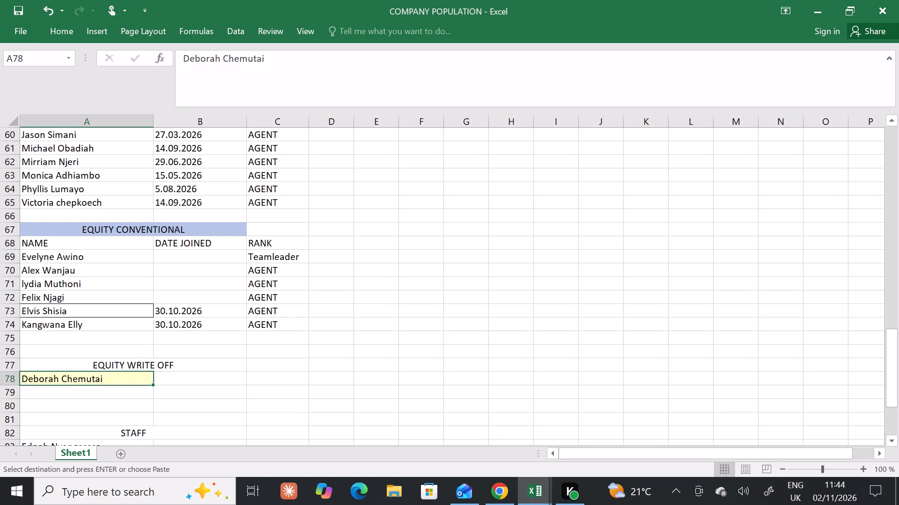
pyautogui.click(87, 398)
pyautogui.rightClick(87, 398)
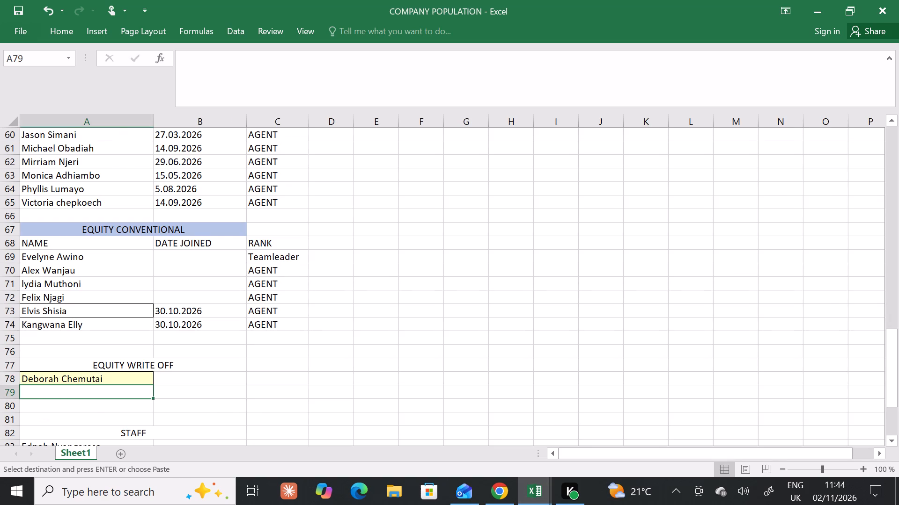
pyautogui.rightClick(94, 395)
pyautogui.click(117, 162)
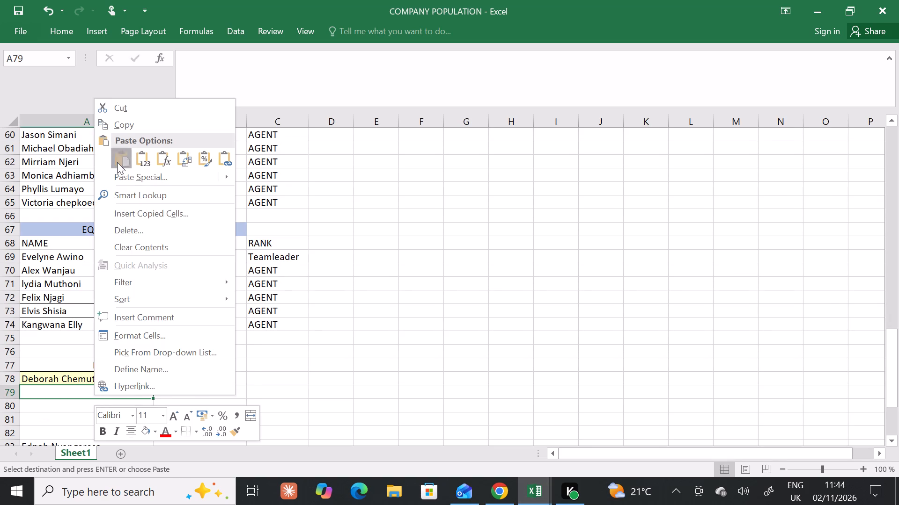
# Copy the Equity Write-off candidate's name from row 12 of the Interviews as of 30th Oct workbook into A80 of COMPANY POPULATION.
pyautogui.scroll(-2, 266, 277)
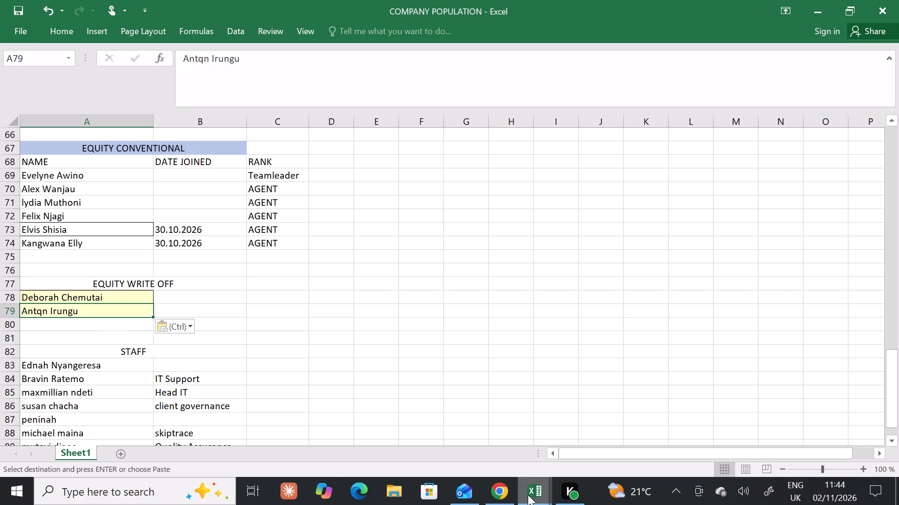
pyautogui.click(528, 494)
pyautogui.click(515, 450)
pyautogui.click(537, 495)
pyautogui.click(377, 419)
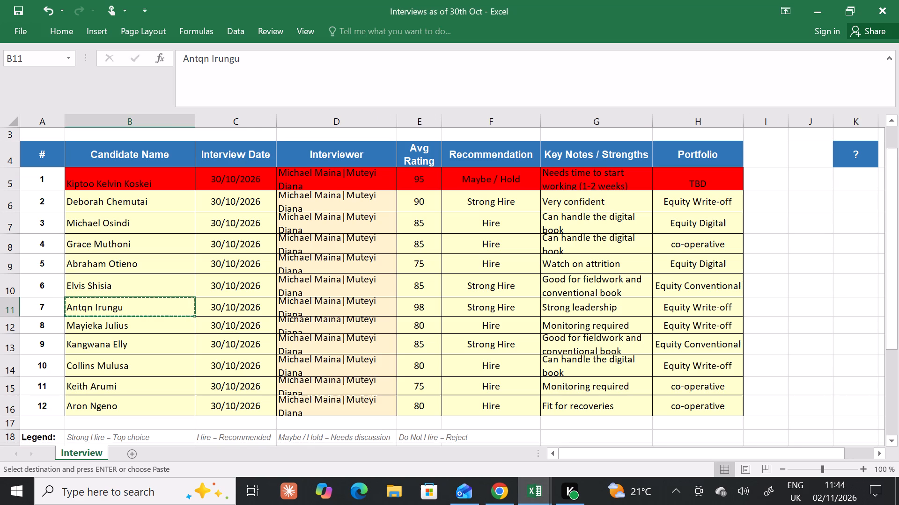
pyautogui.click(154, 332)
pyautogui.rightClick(150, 332)
pyautogui.rightClick(152, 327)
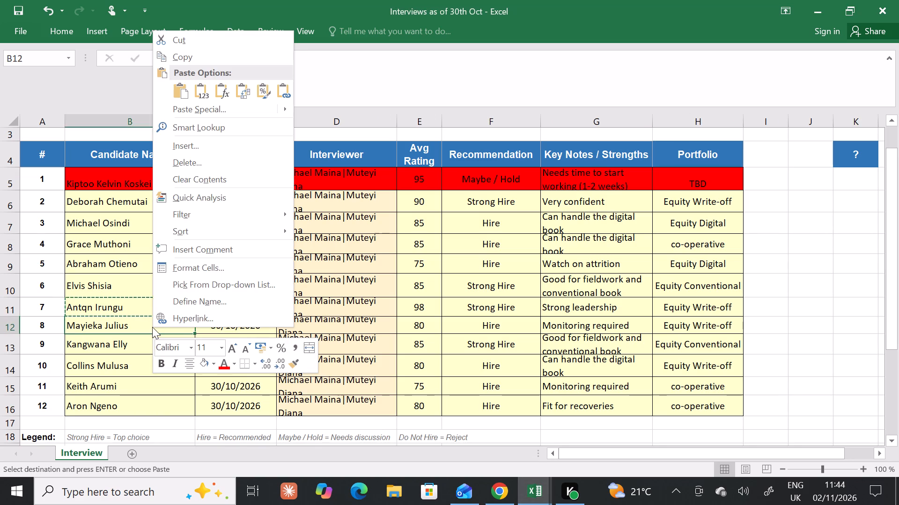
pyautogui.click(182, 59)
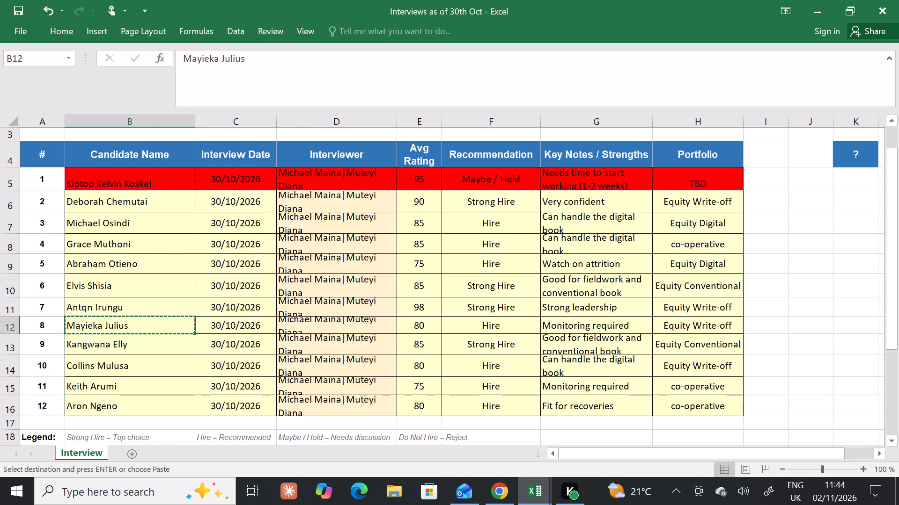
pyautogui.click(532, 490)
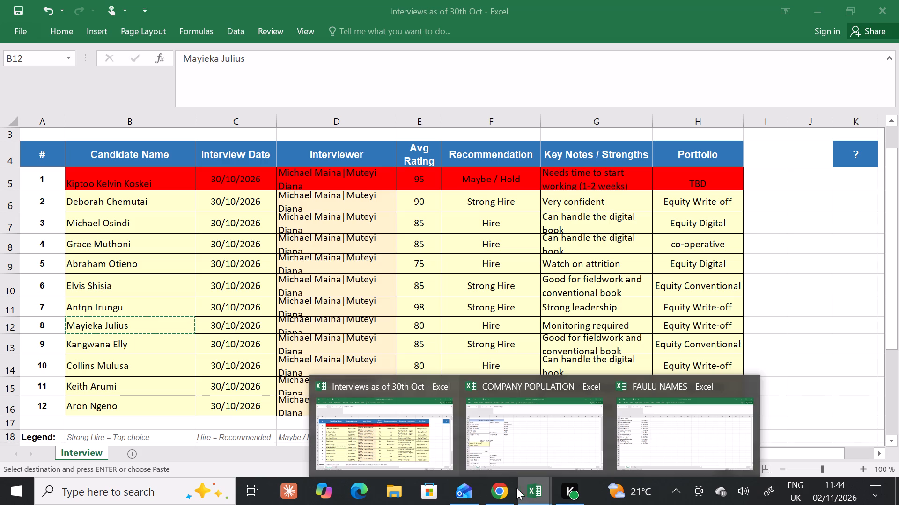
pyautogui.click(504, 443)
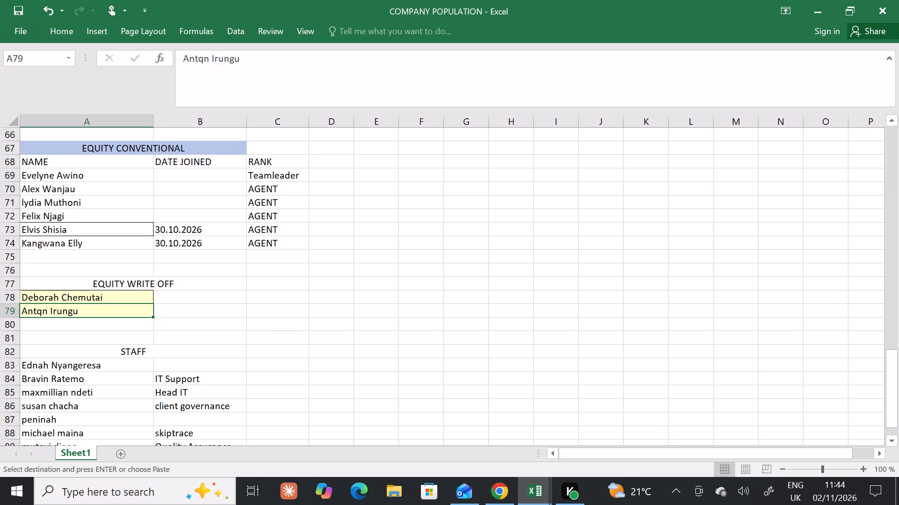
pyautogui.click(124, 322)
pyautogui.rightClick(124, 322)
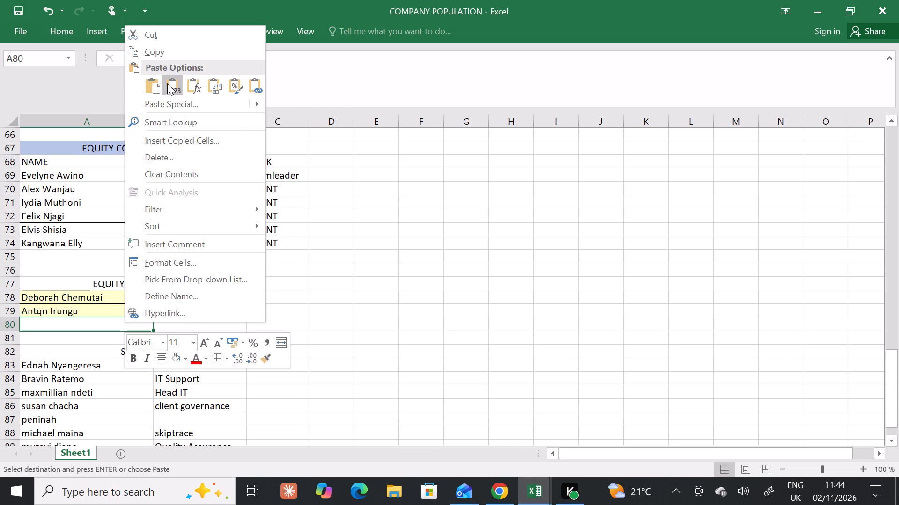
pyautogui.click(149, 87)
# Copy the Equity Write-off candidate's name from row 14 of the Interviews as of 30th Oct workbook into A81 of COMPANY POPULATION.
pyautogui.click(529, 491)
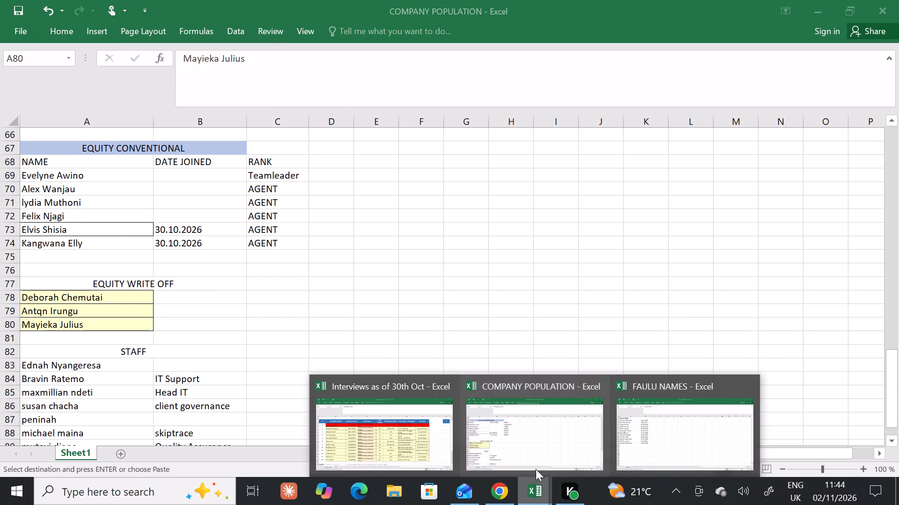
pyautogui.click(367, 438)
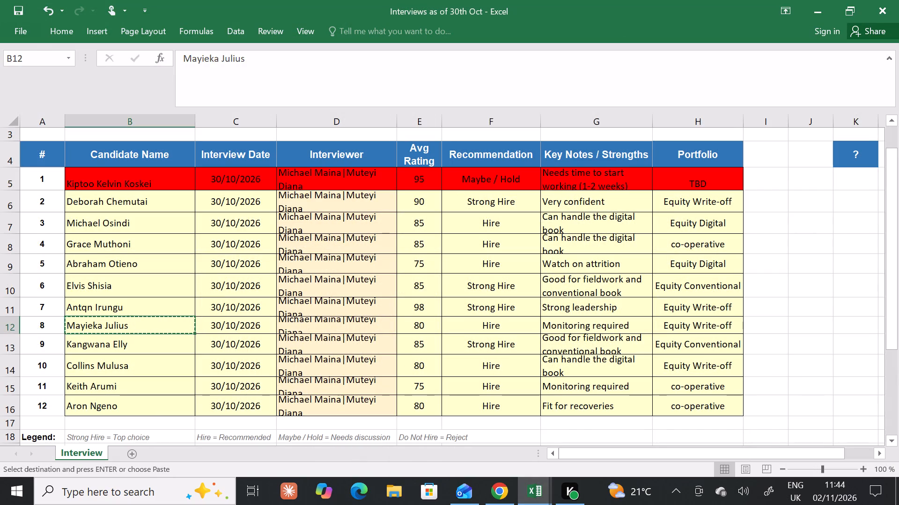
pyautogui.click(151, 369)
pyautogui.rightClick(151, 369)
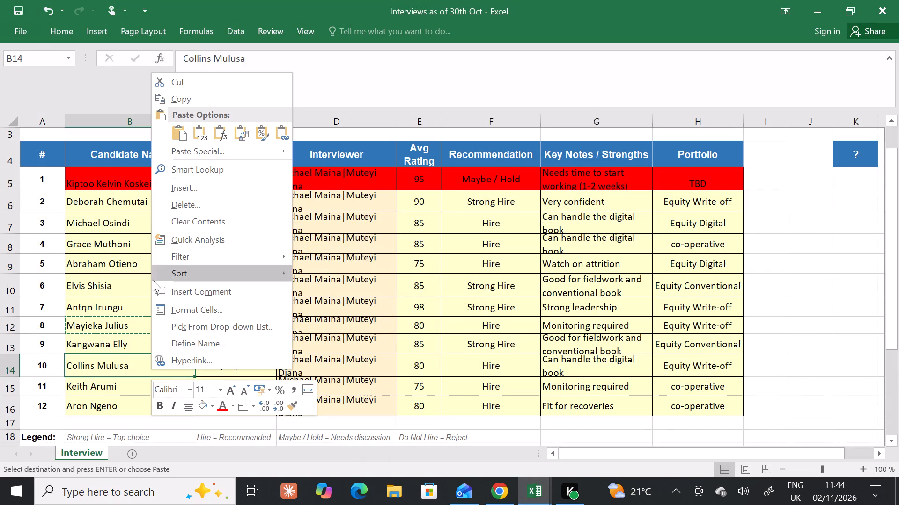
pyautogui.click(184, 99)
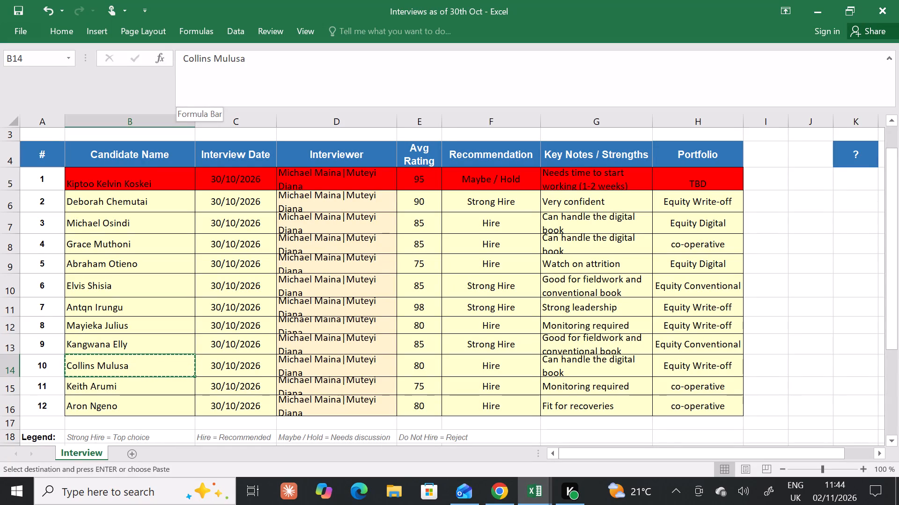
pyautogui.click(537, 493)
pyautogui.click(519, 453)
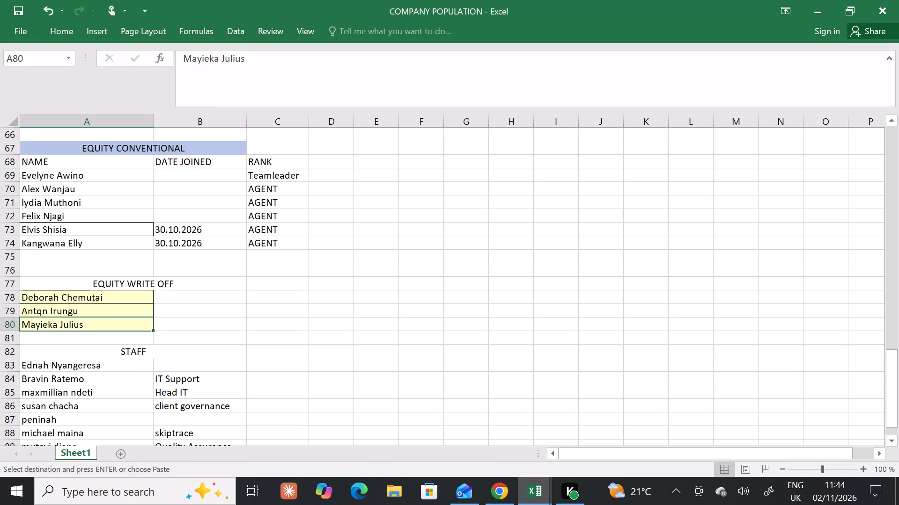
pyautogui.click(42, 340)
pyautogui.rightClick(42, 340)
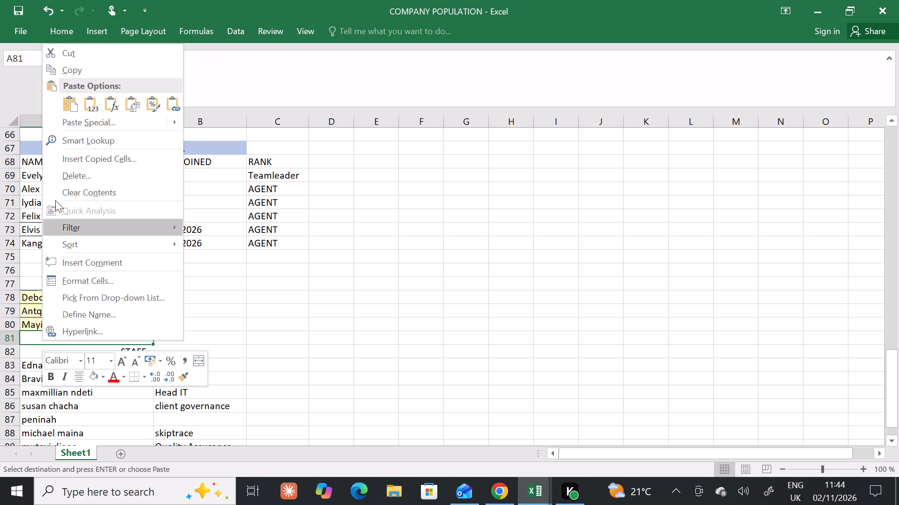
pyautogui.click(67, 104)
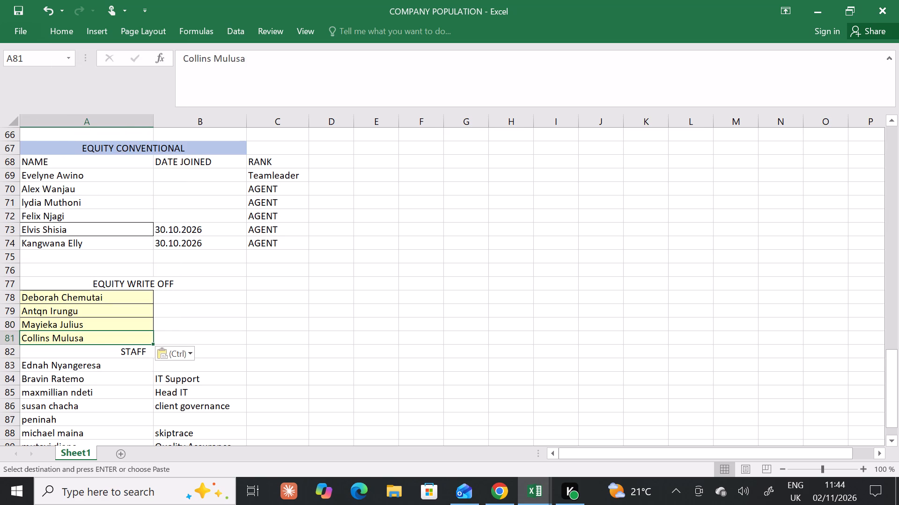
# Remove the yellow fill from the four pasted EQUITY WRITE OFF names in A78:A81.
pyautogui.moveTo(103, 294); pyautogui.dragTo(98, 343)
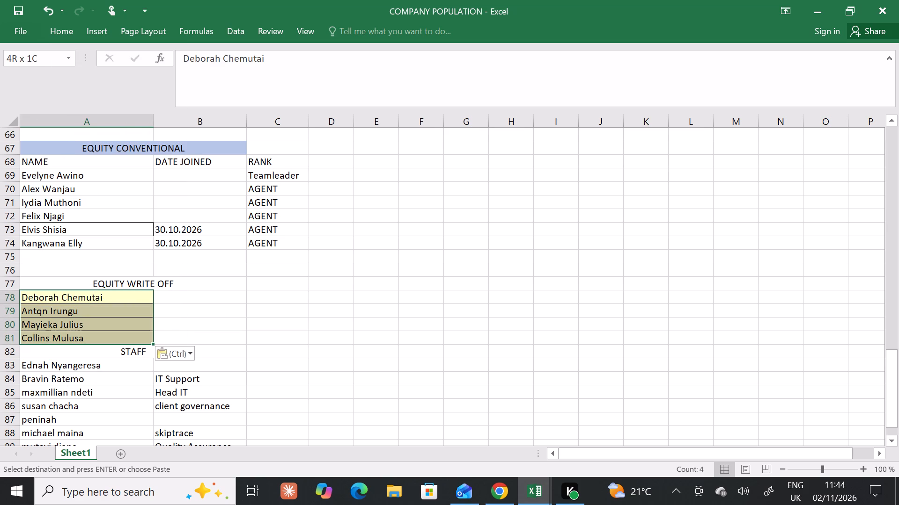
pyautogui.click(70, 35)
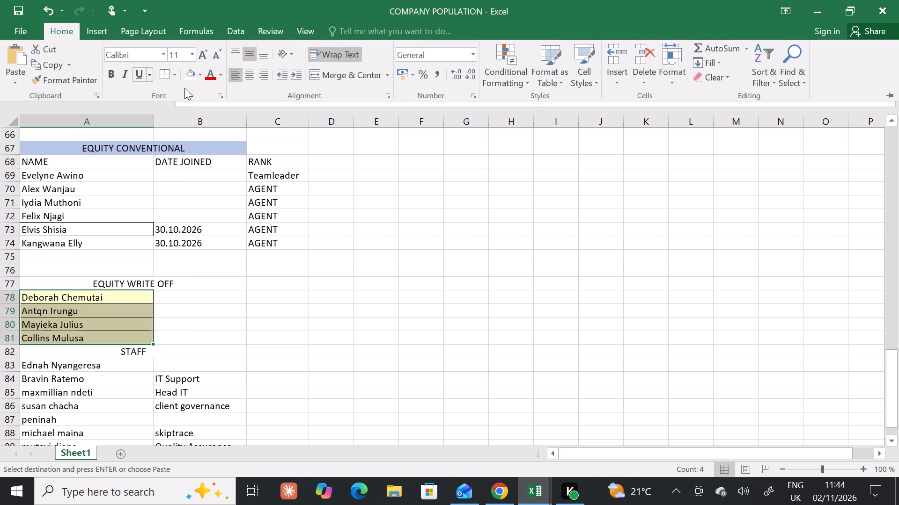
pyautogui.click(184, 74)
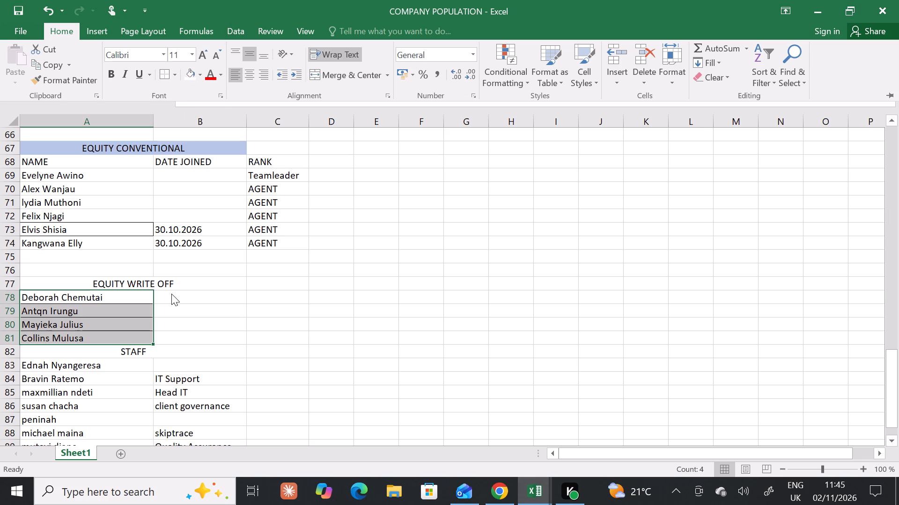
pyautogui.click(171, 294)
pyautogui.click(180, 297)
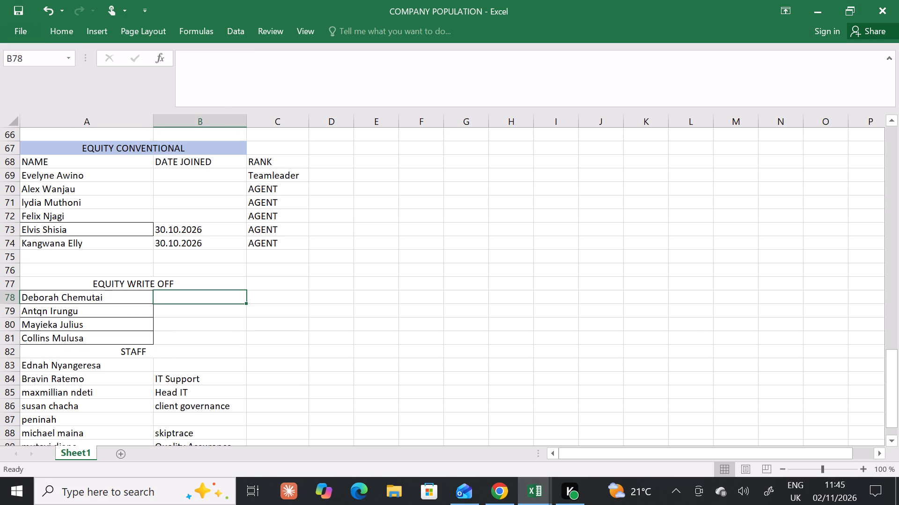
# Insert a row below the EQUITY WRITE OFF heading and copy the NAME, DATE JOINED and RANK headings from row 68 into it.
pyautogui.click(11, 299)
pyautogui.rightClick(11, 299)
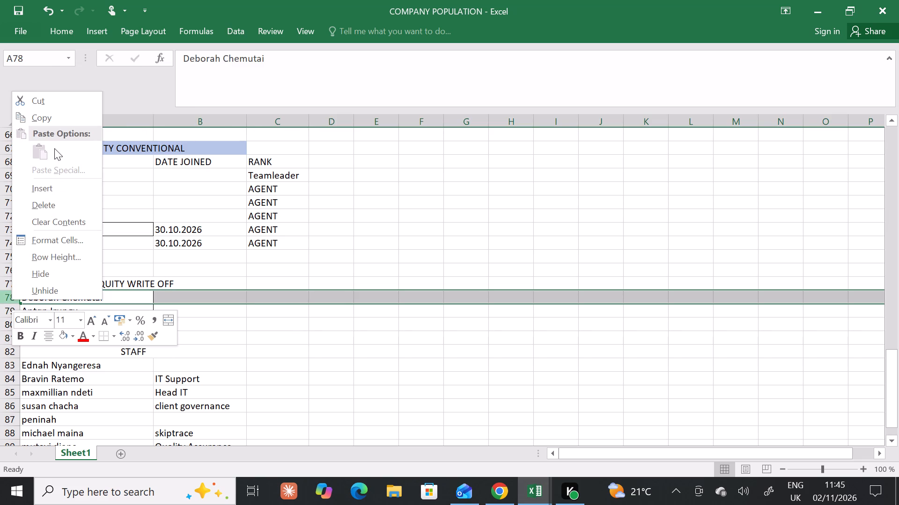
pyautogui.click(43, 192)
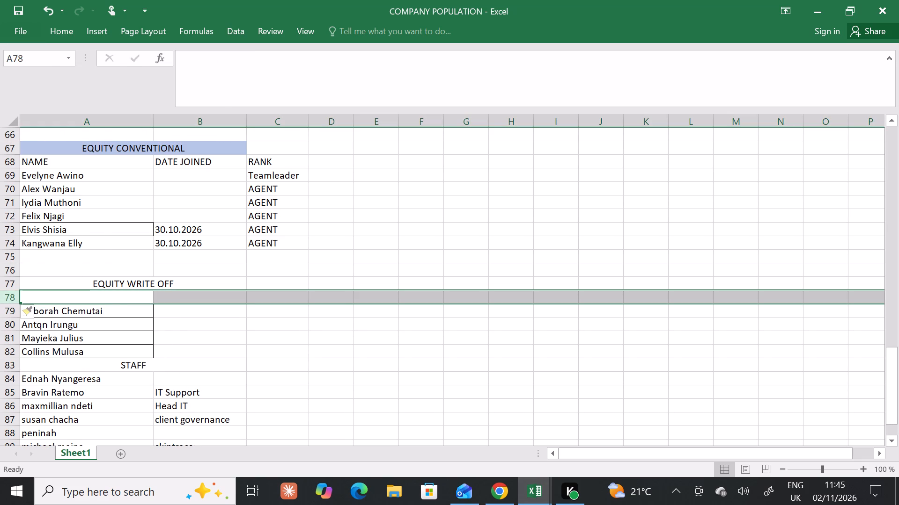
pyautogui.click(10, 162)
pyautogui.rightClick(10, 162)
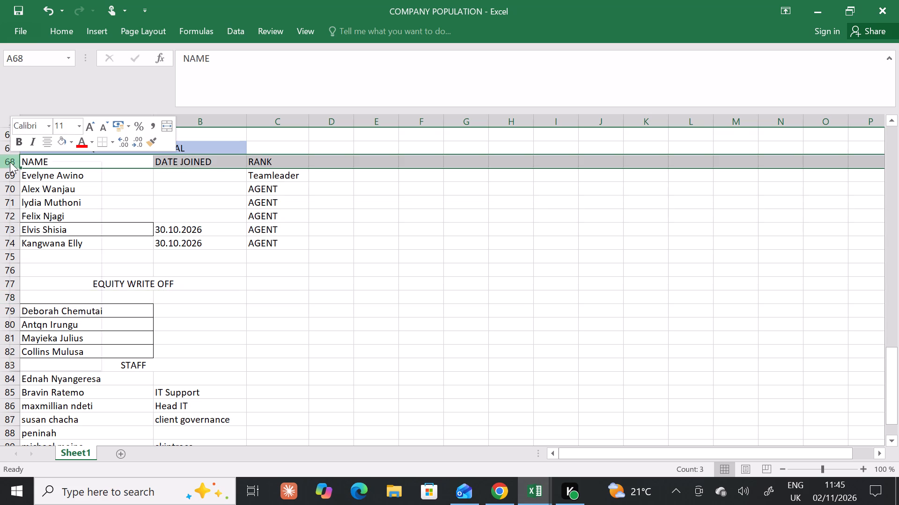
pyautogui.click(45, 187)
pyautogui.click(13, 297)
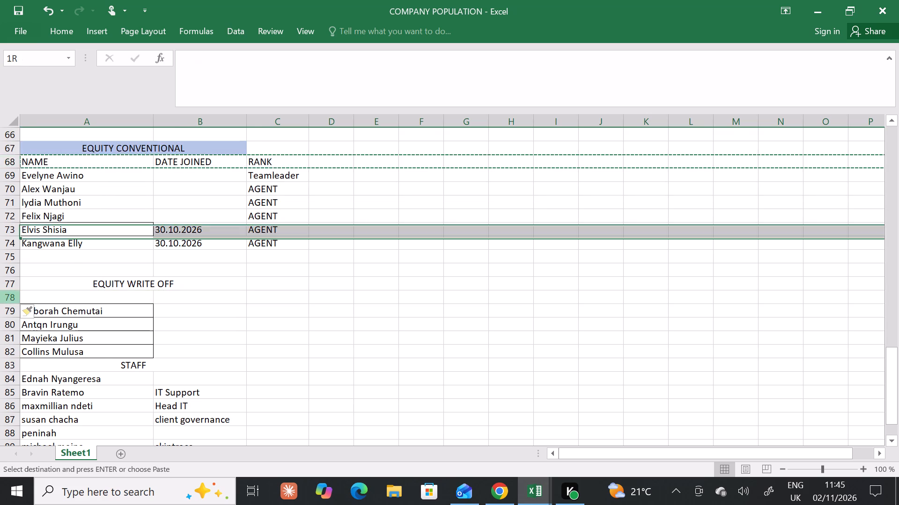
pyautogui.rightClick(13, 297)
pyautogui.click(38, 154)
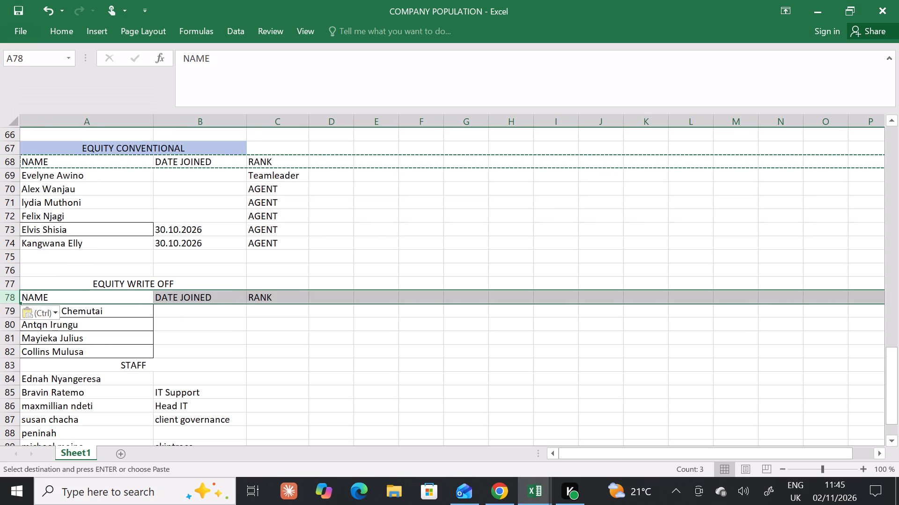
# Enter 30.10.2026 as the joining date in B79 and try to fill it down the column.
pyautogui.click(162, 325)
pyautogui.click(179, 310)
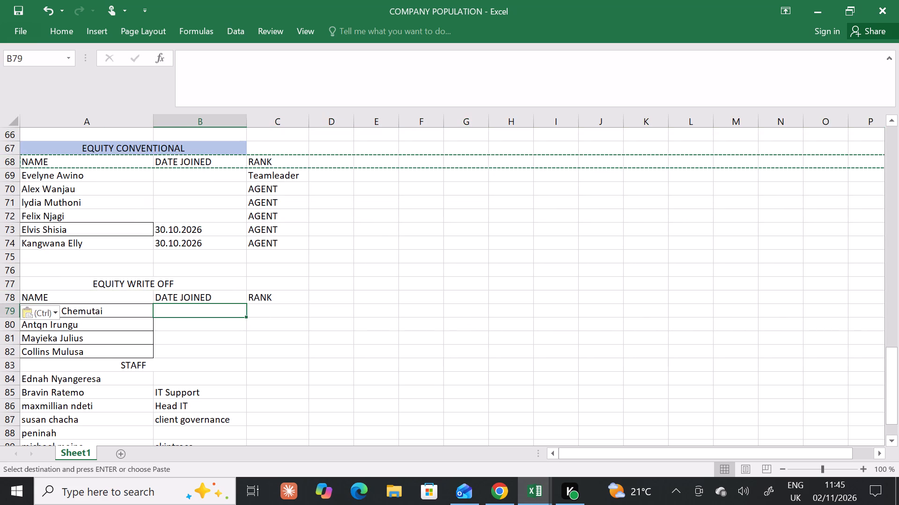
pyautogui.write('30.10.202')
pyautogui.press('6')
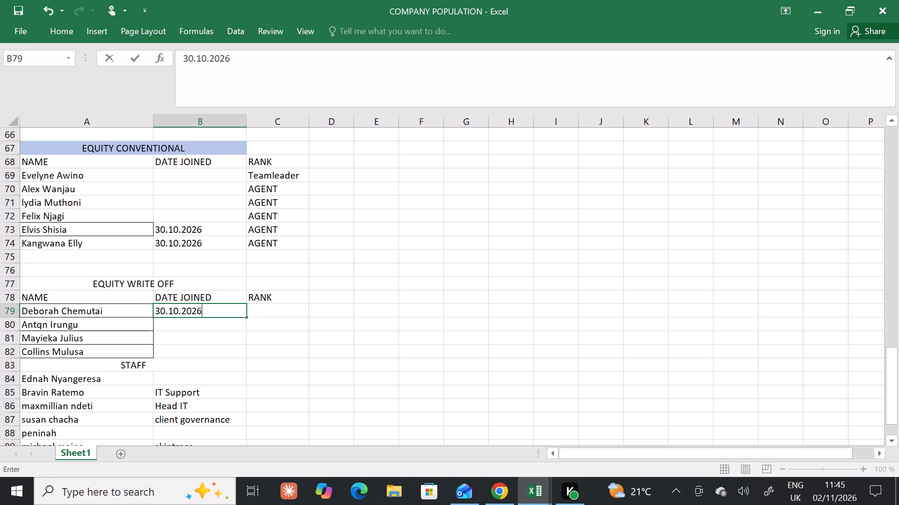
pyautogui.doubleClick(248, 317)
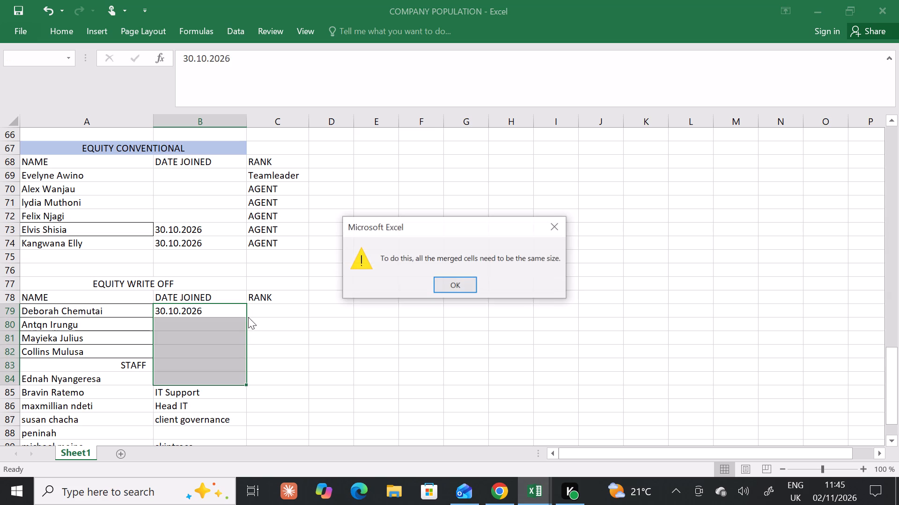
pyautogui.click(450, 283)
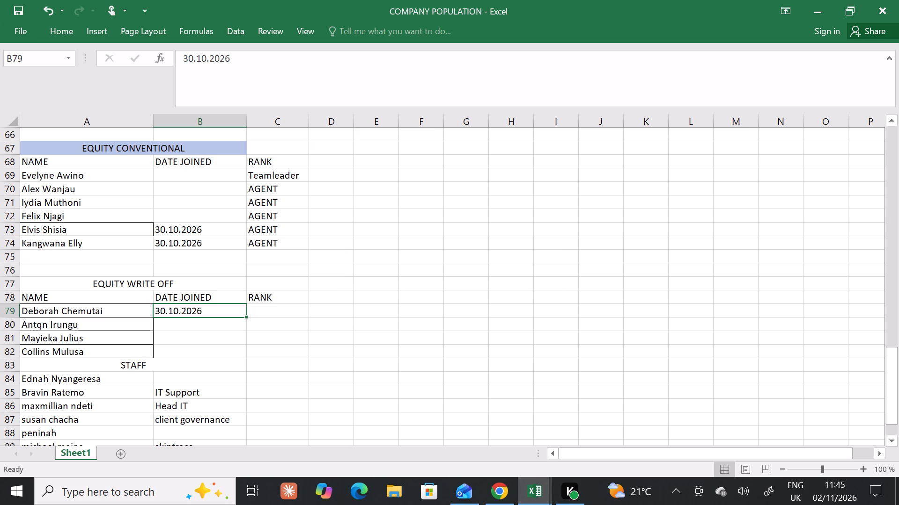
# Enter 30.10.2026 as the joining date in B80, B81 and B82 for the remaining EQUITY WRITE OFF people.
pyautogui.click(237, 314)
pyautogui.click(229, 322)
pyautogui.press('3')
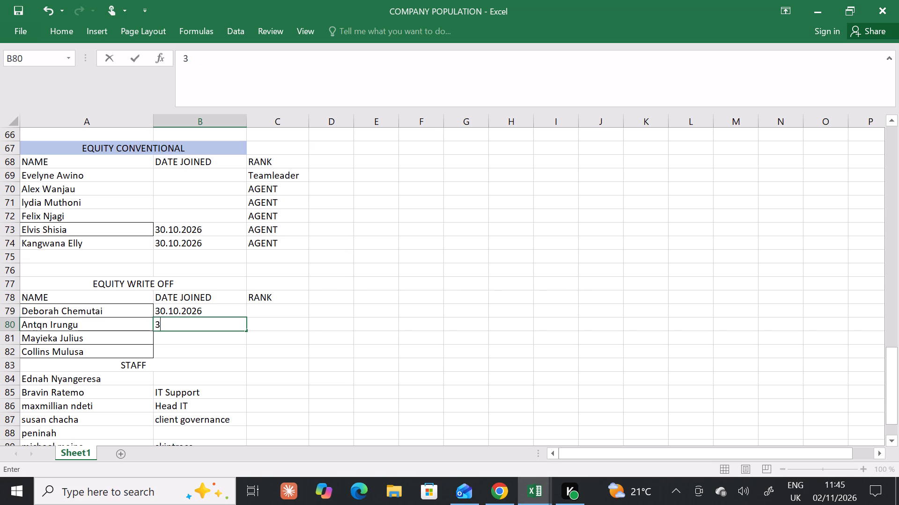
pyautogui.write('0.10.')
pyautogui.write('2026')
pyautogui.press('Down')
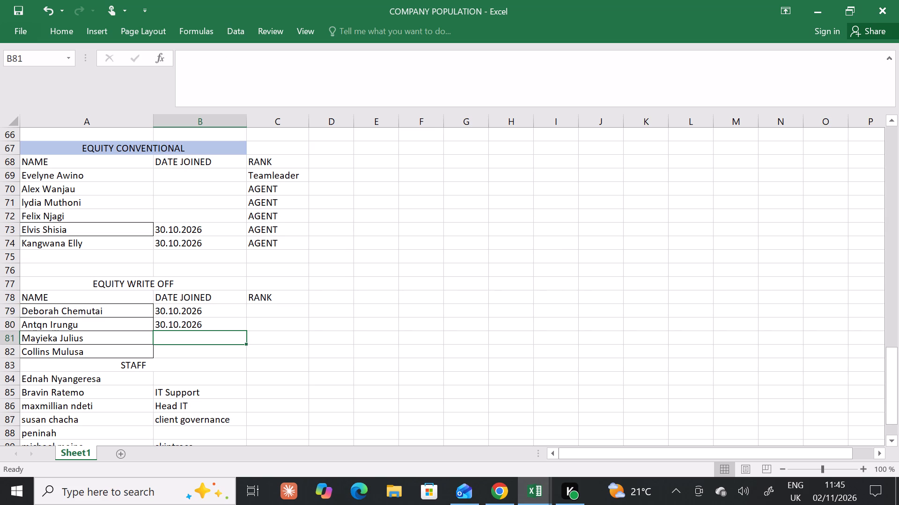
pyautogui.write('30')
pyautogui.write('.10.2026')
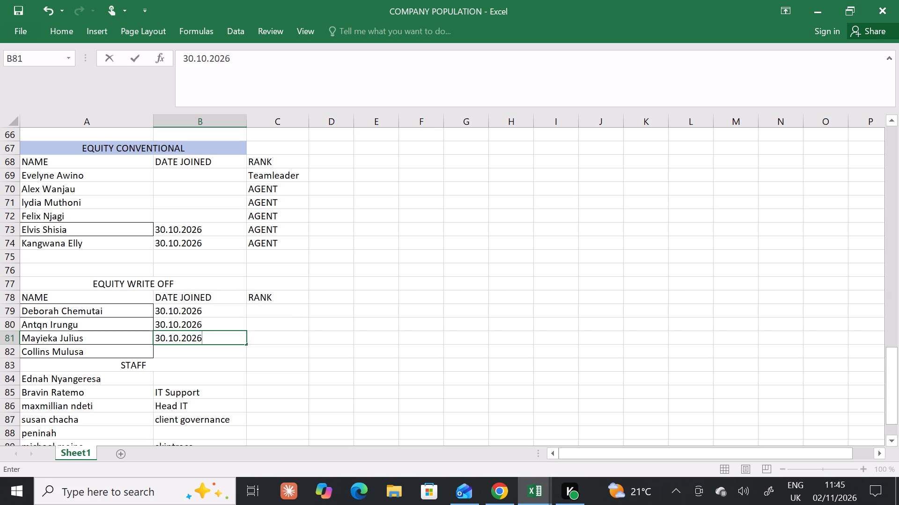
pyautogui.click(219, 351)
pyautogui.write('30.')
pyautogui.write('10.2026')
# Enter AGENT as the rank in C79 and fill it down the RANK column through the STAFF rows.
pyautogui.click(273, 312)
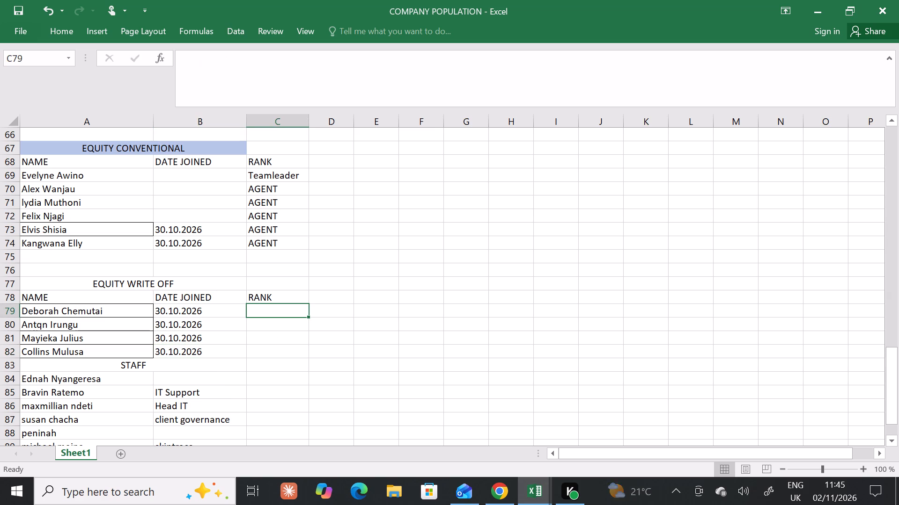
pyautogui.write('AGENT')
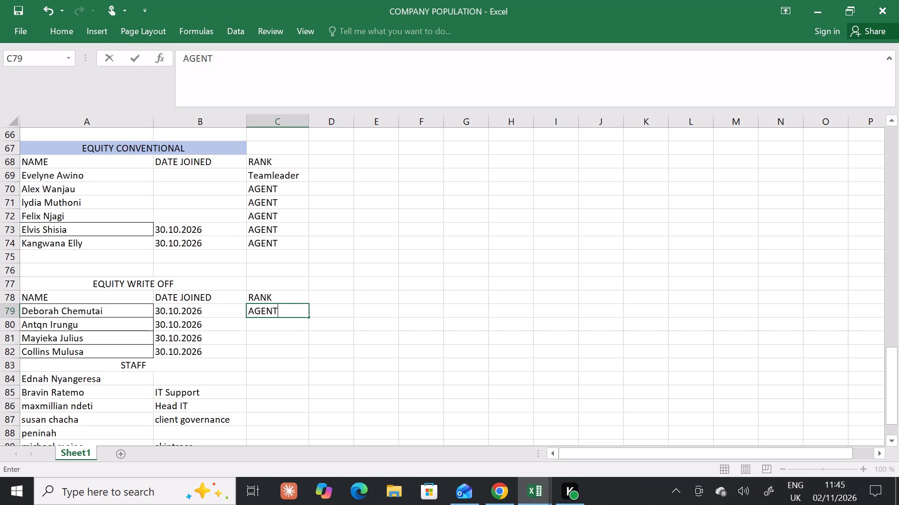
pyautogui.doubleClick(310, 318)
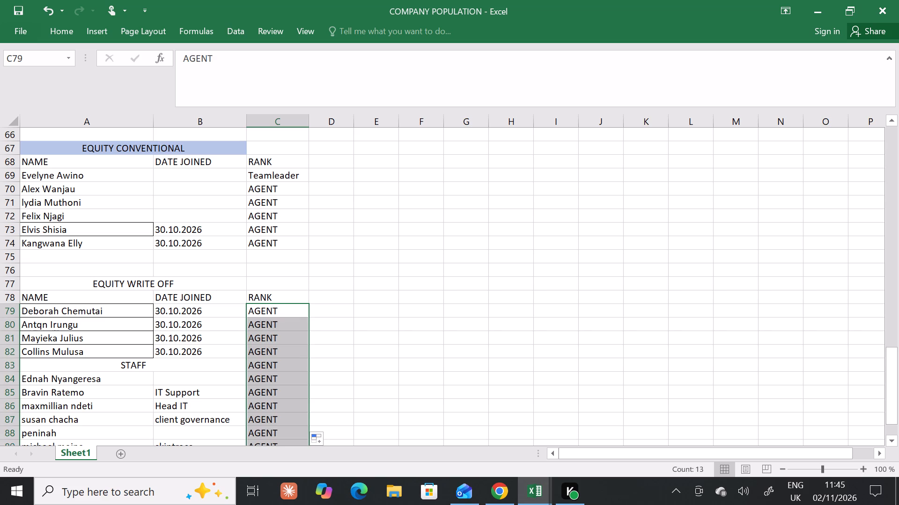
pyautogui.click(339, 339)
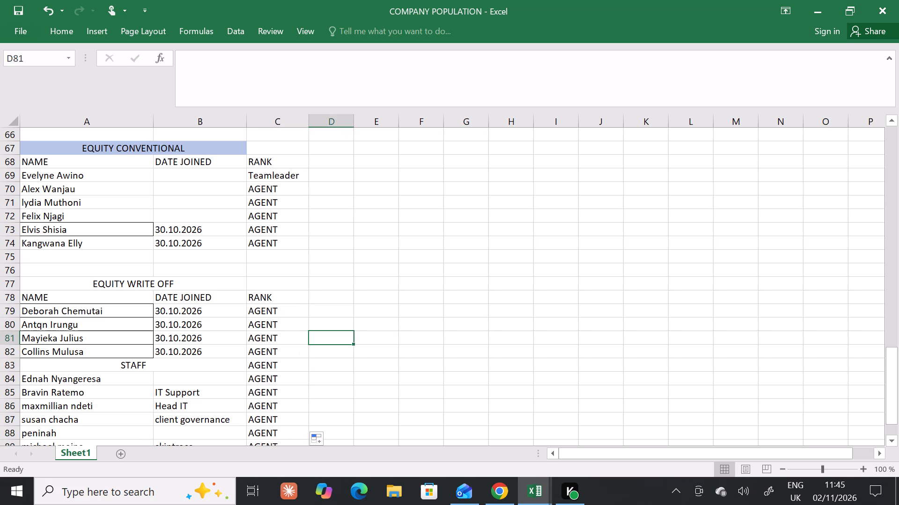
# Clear the AGENT ranks from C83 to C91, covering the STAFF heading row and the staff rows below it.
pyautogui.moveTo(257, 365); pyautogui.dragTo(277, 432)
pyautogui.scroll(-3, 274, 426)
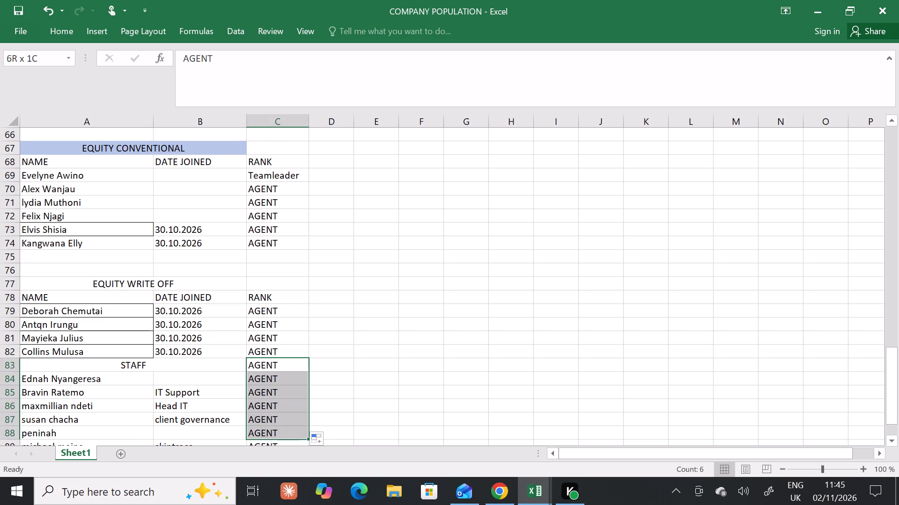
pyautogui.moveTo(277, 432); pyautogui.dragTo(288, 422)
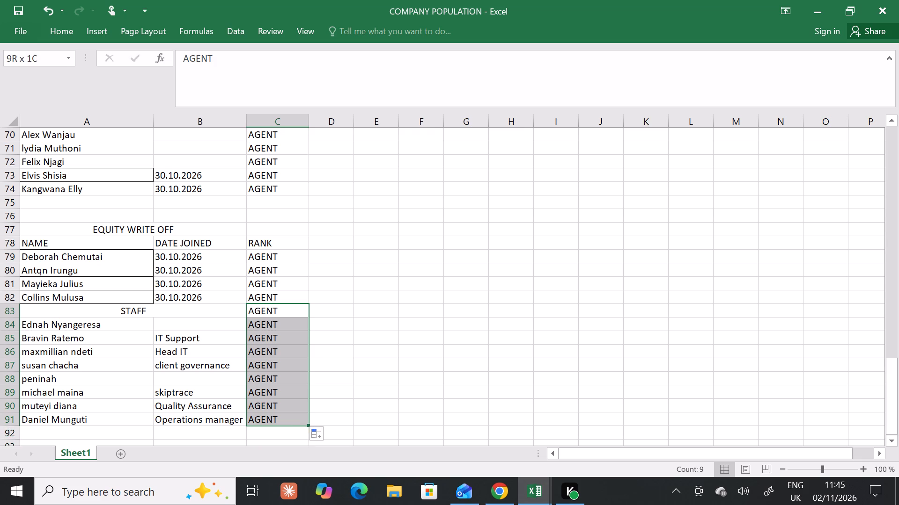
pyautogui.moveTo(288, 422); pyautogui.dragTo(288, 421)
pyautogui.rightClick(288, 419)
pyautogui.click(348, 258)
pyautogui.click(322, 303)
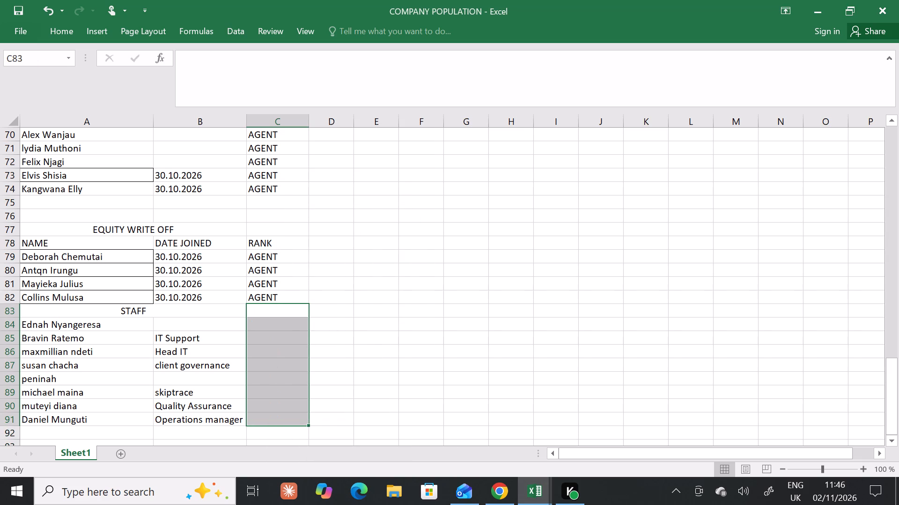
# Fill the EQUITY WRITE OFF heading in row 77 with the same light blue as the EQUITY CONVENTIONAL heading.
pyautogui.click(184, 311)
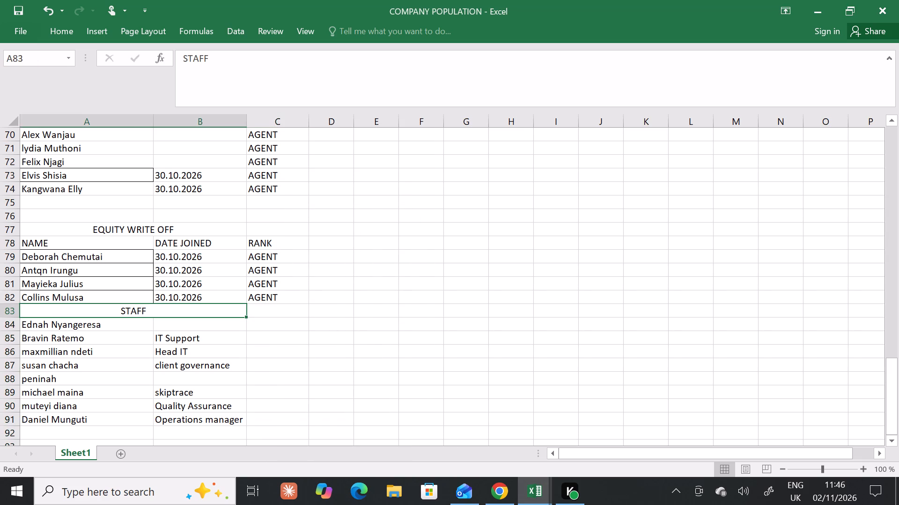
pyautogui.click(126, 235)
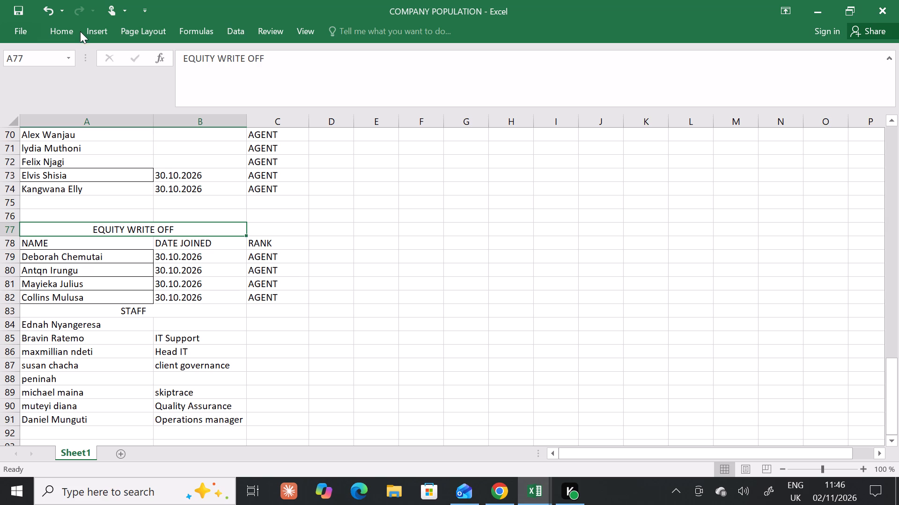
pyautogui.click(79, 33)
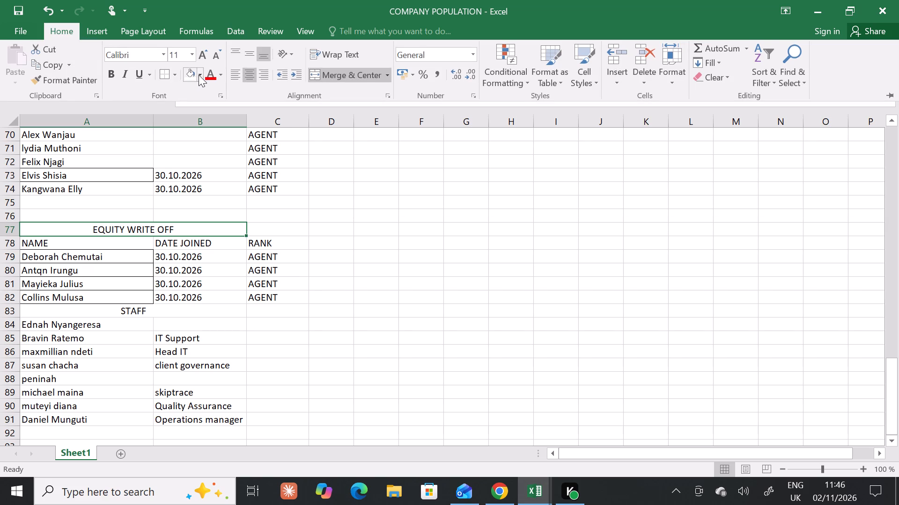
pyautogui.click(199, 75)
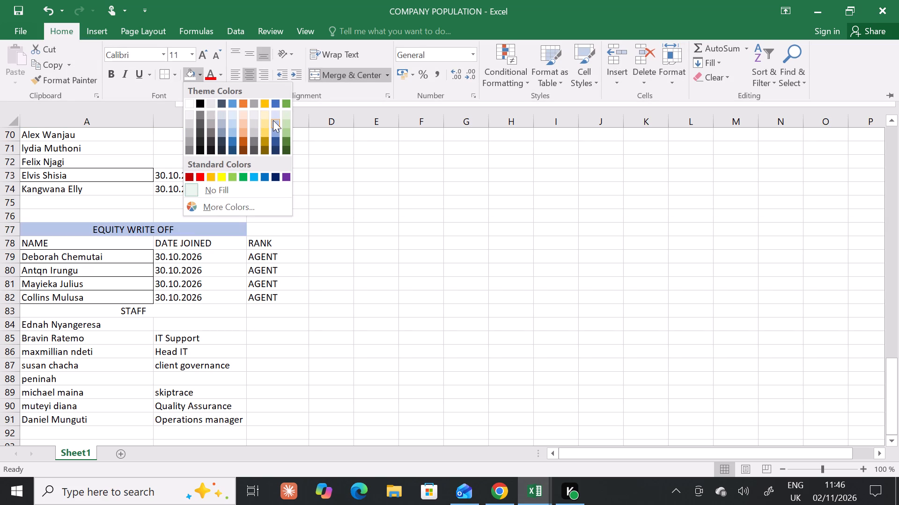
pyautogui.click(273, 120)
# Fill the merged STAFF heading in row 83 with a light gold theme colour.
pyautogui.scroll(1, 212, 193)
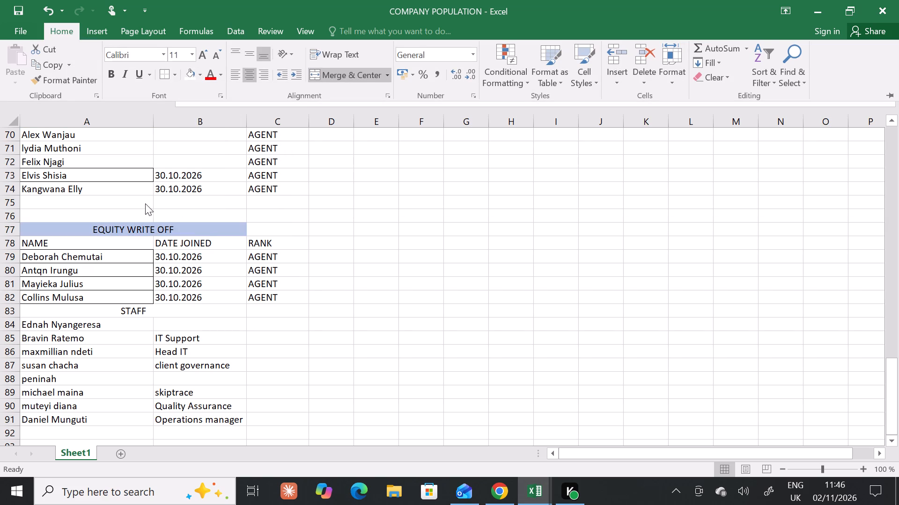
pyautogui.scroll(3, 204, 223)
pyautogui.moveTo(897, 368); pyautogui.dragTo(898, 339)
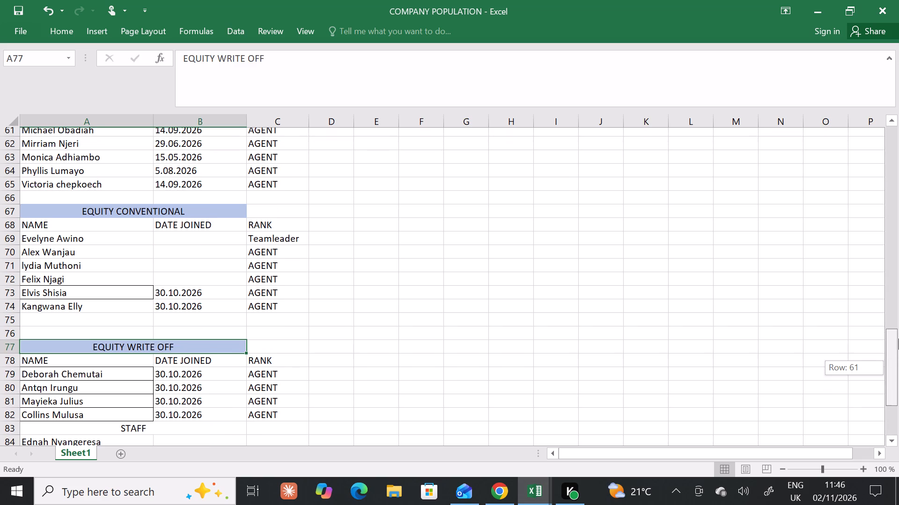
pyautogui.moveTo(898, 339); pyautogui.dragTo(891, 297)
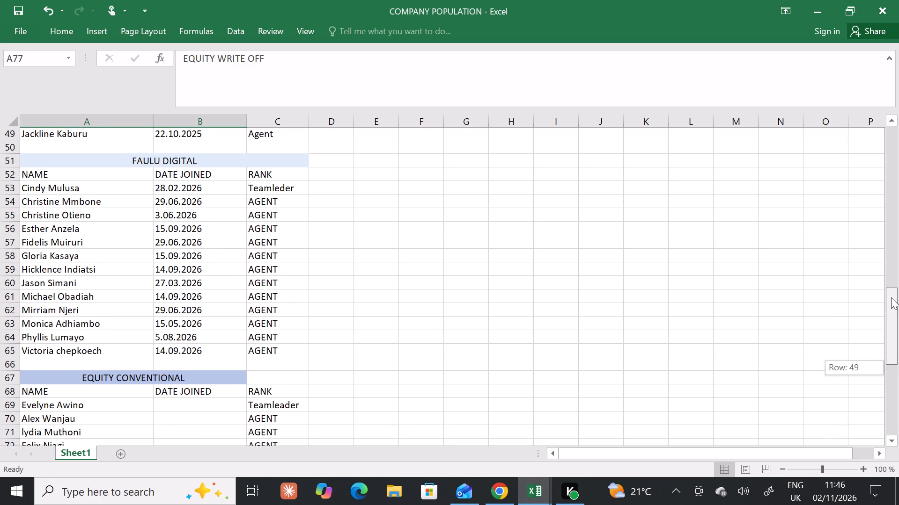
pyautogui.moveTo(891, 297); pyautogui.dragTo(891, 355)
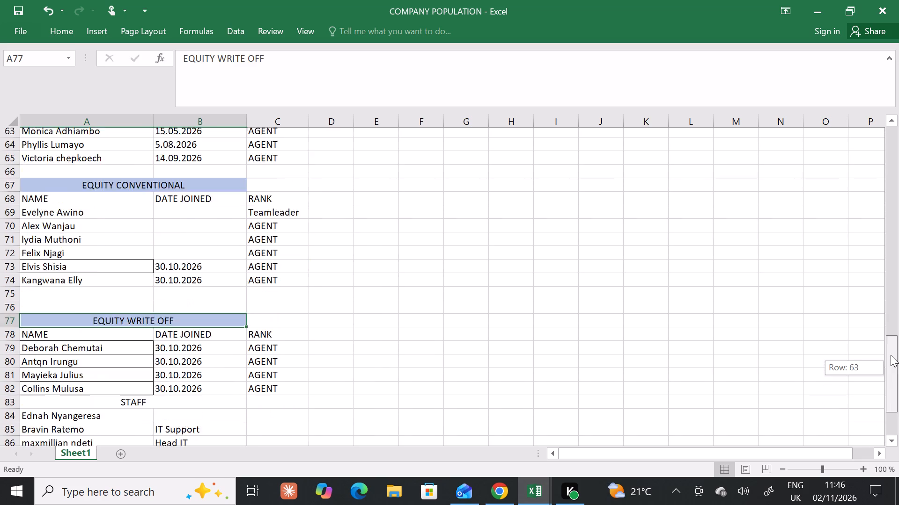
pyautogui.moveTo(891, 355); pyautogui.dragTo(898, 428)
pyautogui.scroll(-1, 230, 377)
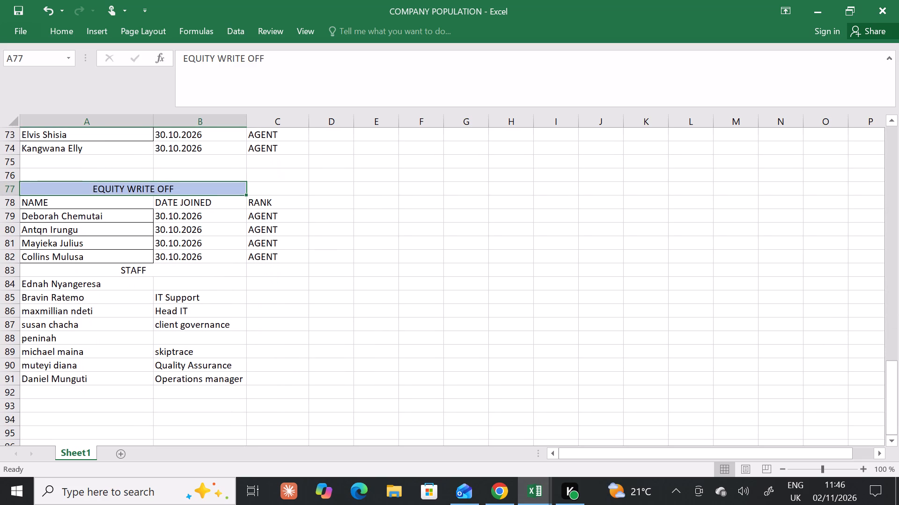
pyautogui.click(124, 271)
pyautogui.click(72, 31)
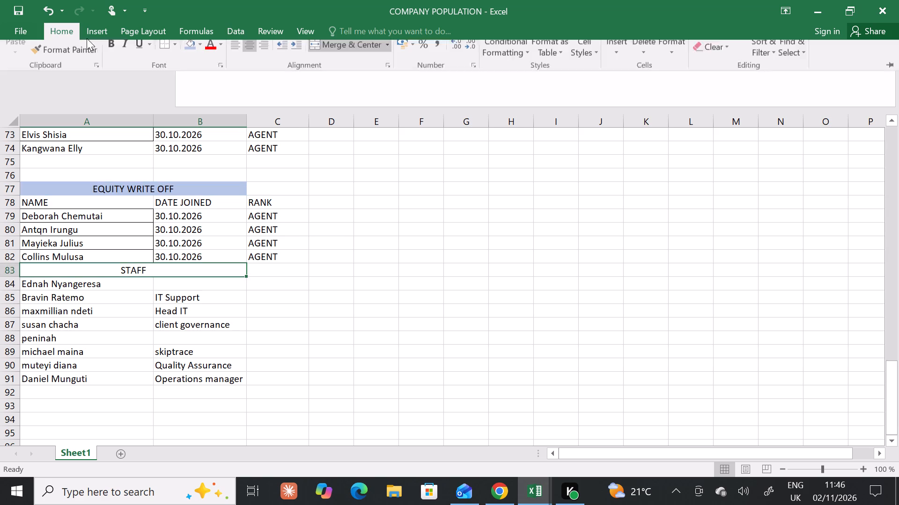
pyautogui.click(198, 76)
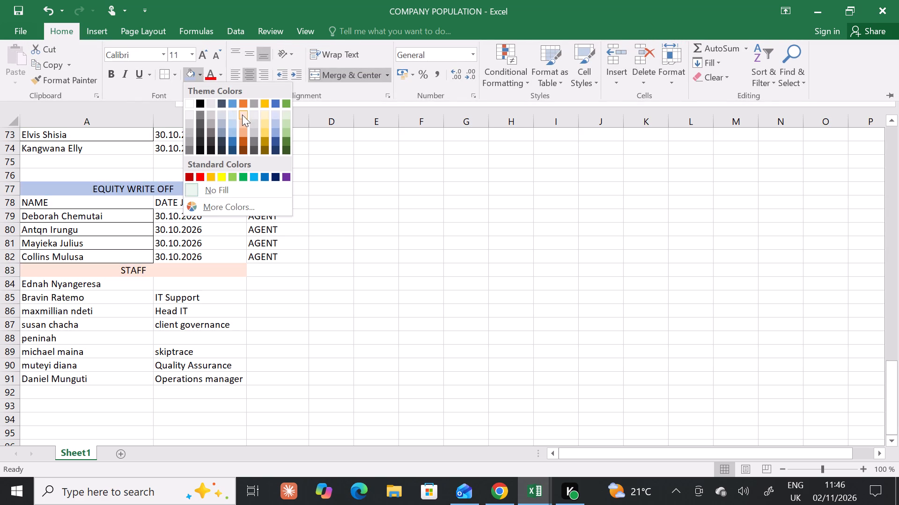
pyautogui.click(266, 132)
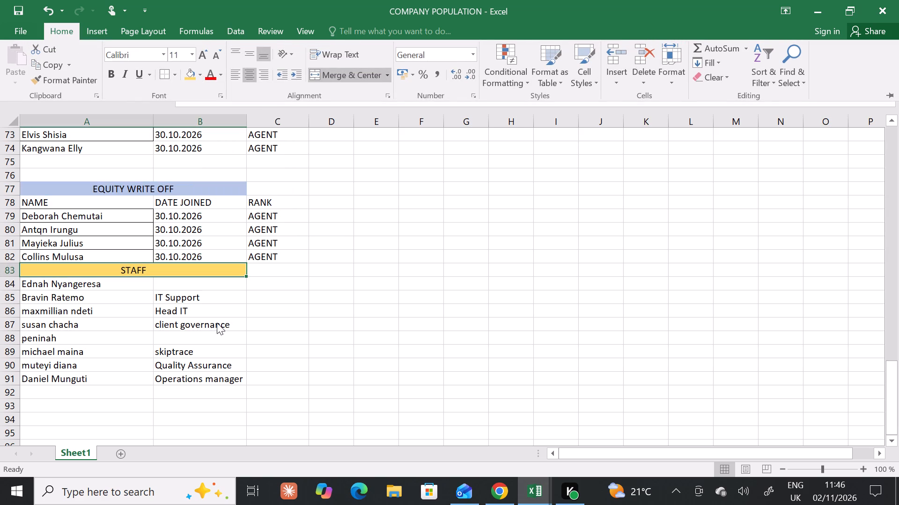
pyautogui.click(223, 349)
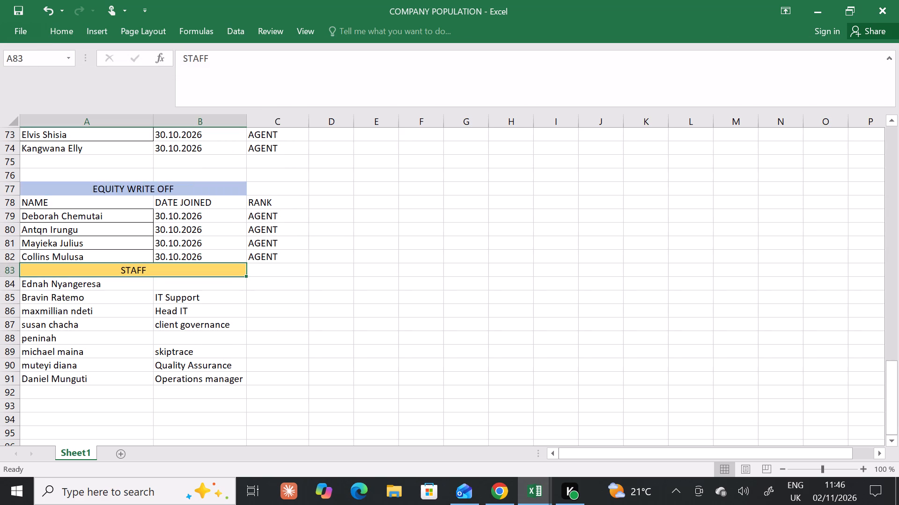
# Enter the label TOTALS HEADCOUNT in A93, below the staff list.
pyautogui.click(84, 412)
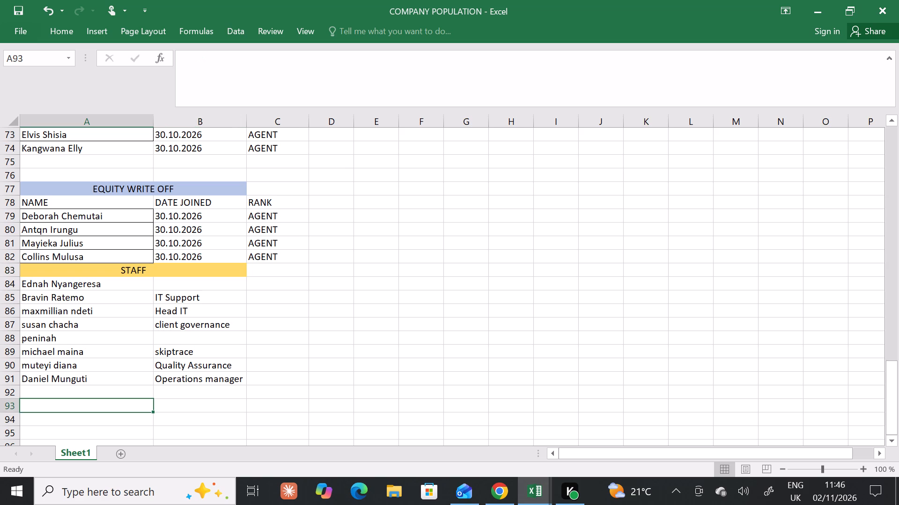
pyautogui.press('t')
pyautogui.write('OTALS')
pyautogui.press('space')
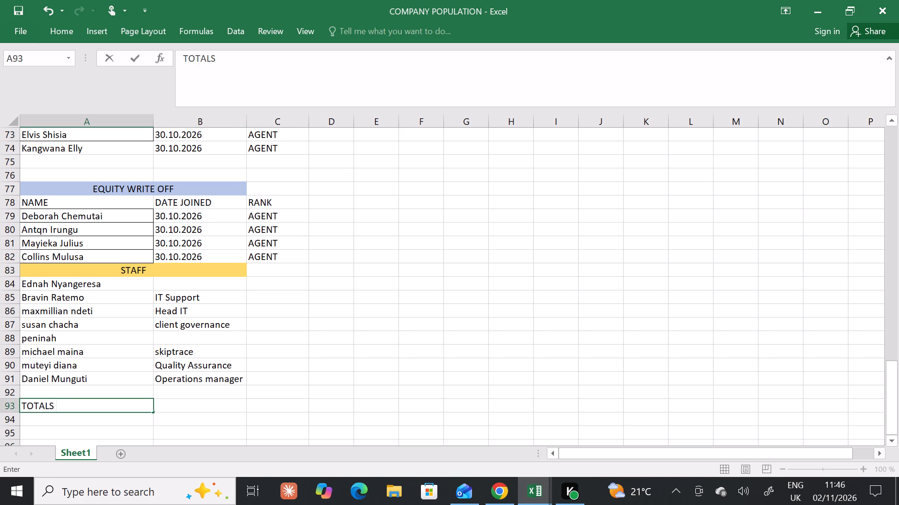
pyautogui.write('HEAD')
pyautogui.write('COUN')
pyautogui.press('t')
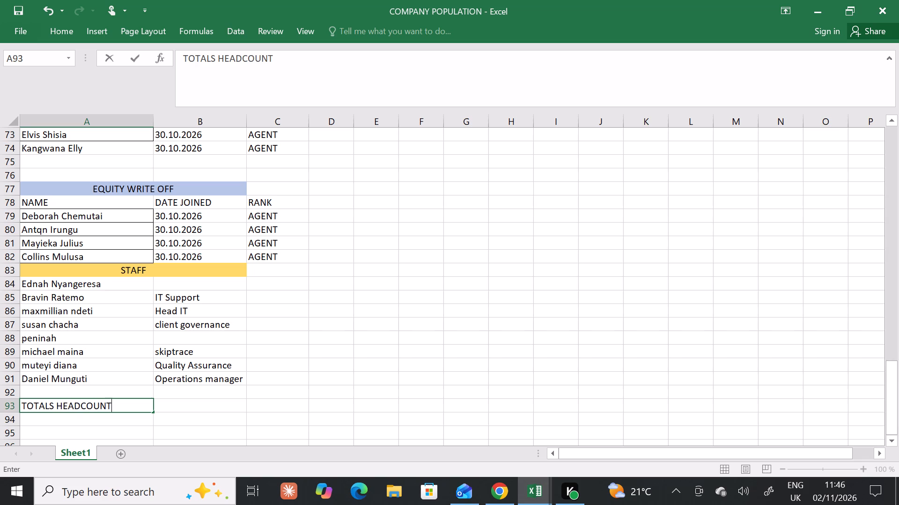
pyautogui.click(196, 411)
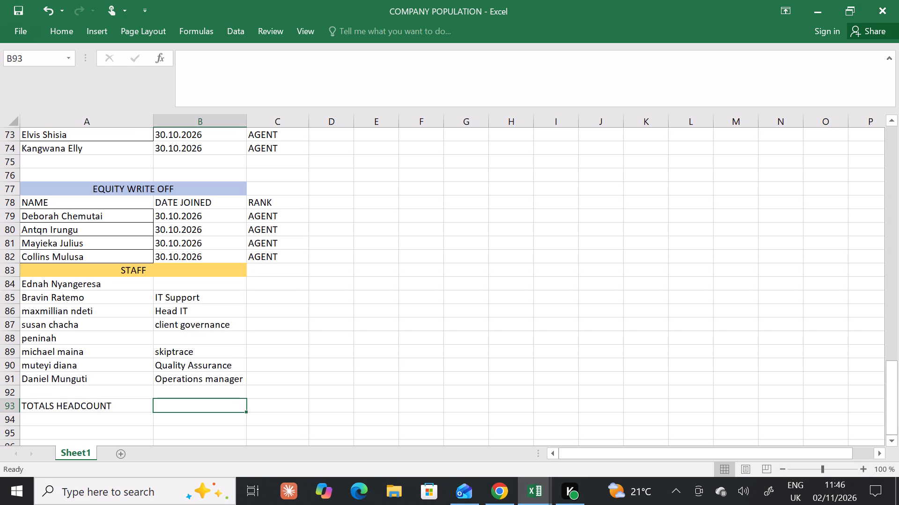
# Make the TOTALS HEADCOUNT label in A93 bold.
pyautogui.click(68, 34)
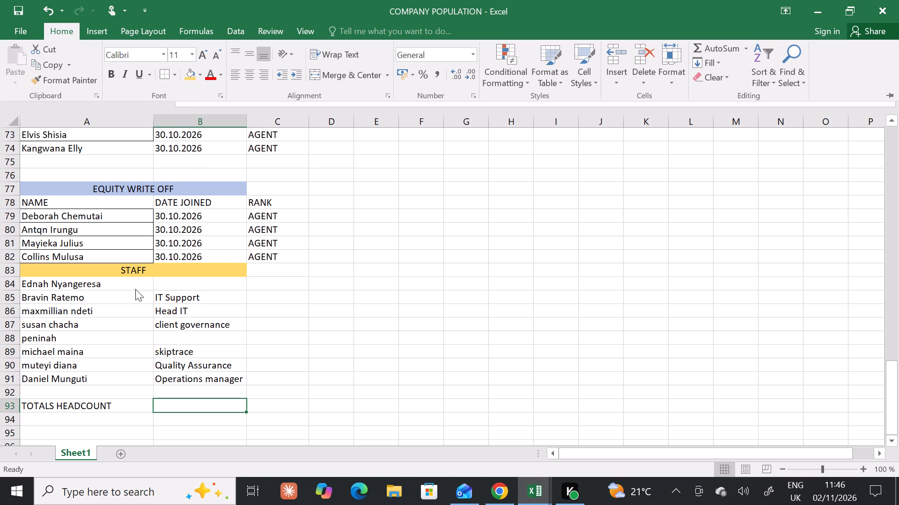
pyautogui.click(36, 403)
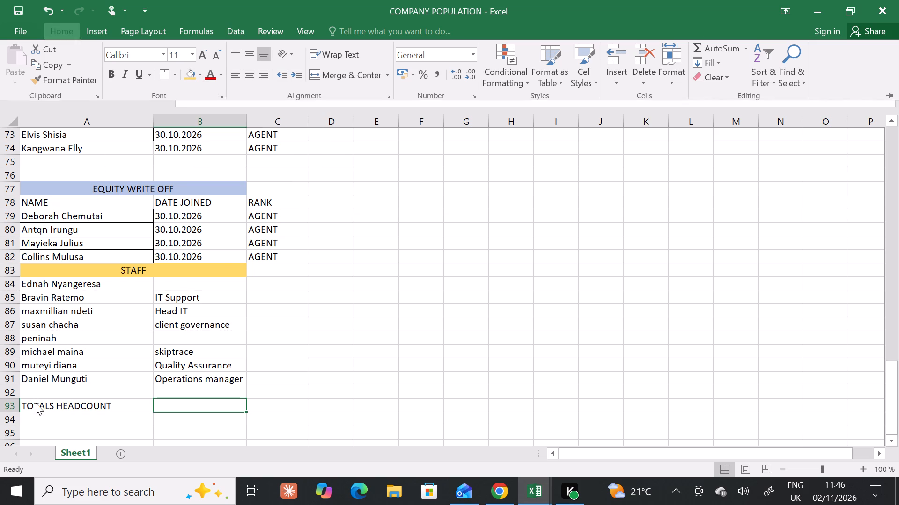
pyautogui.click(58, 408)
pyautogui.click(74, 39)
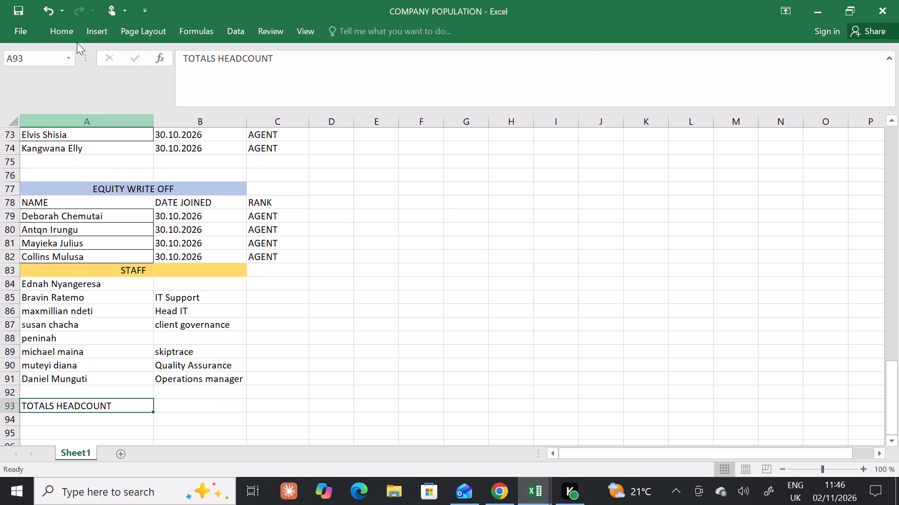
pyautogui.click(108, 73)
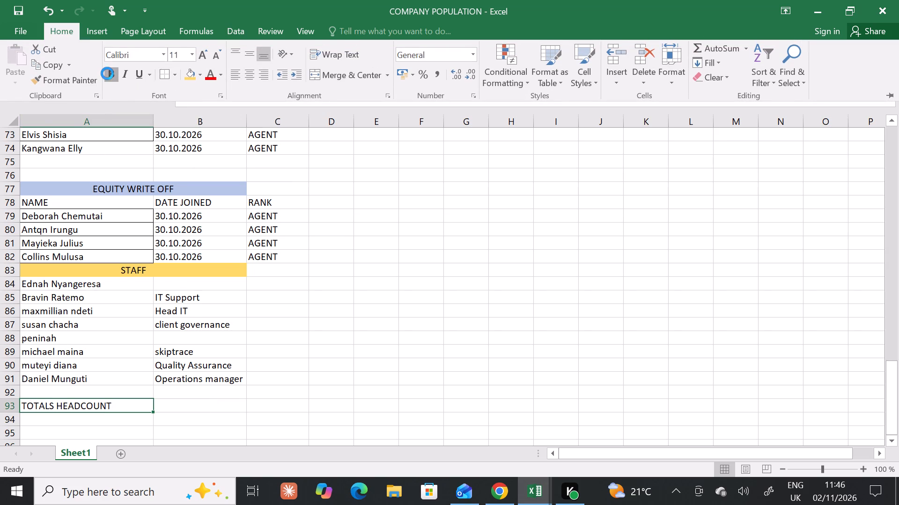
pyautogui.click(112, 409)
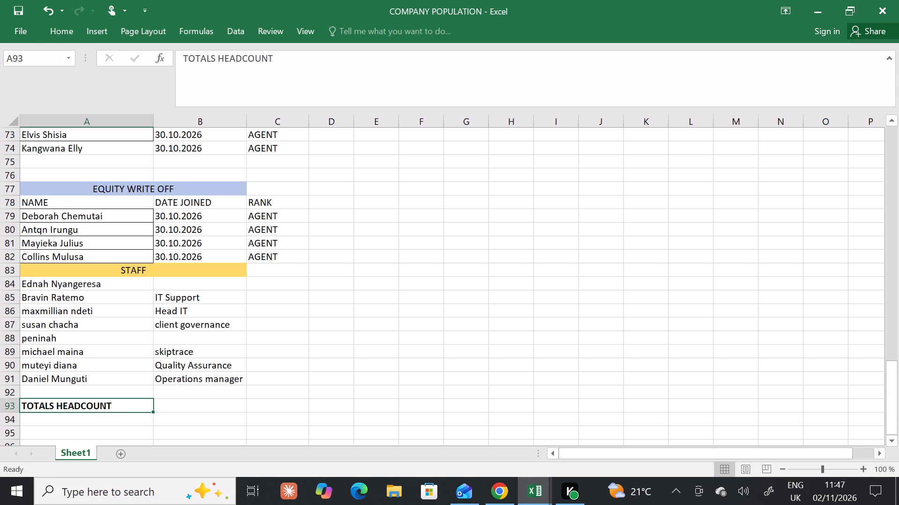
# Review the team lists from the TOTALS HEADCOUNT row back to EQUITY DIGITAL at the start of the sheet.
pyautogui.click(189, 404)
pyautogui.scroll(2, 253, 303)
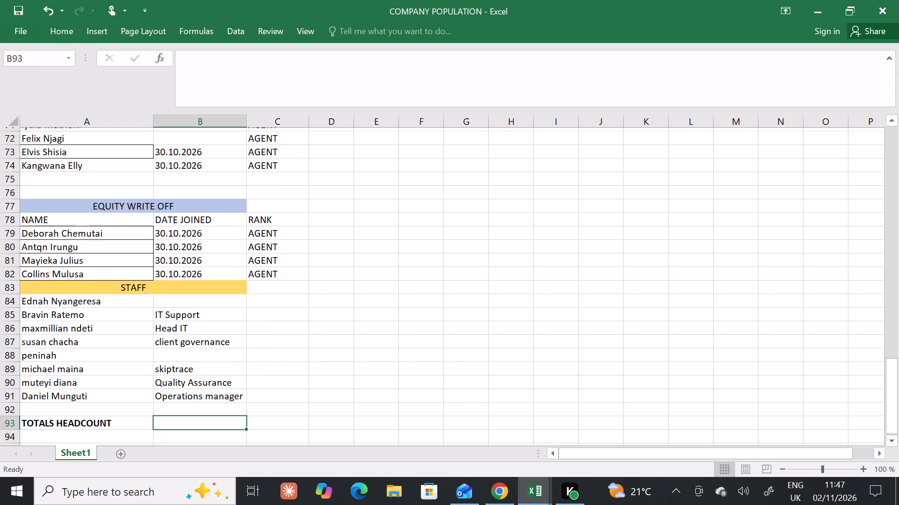
pyautogui.scroll(3, 253, 303)
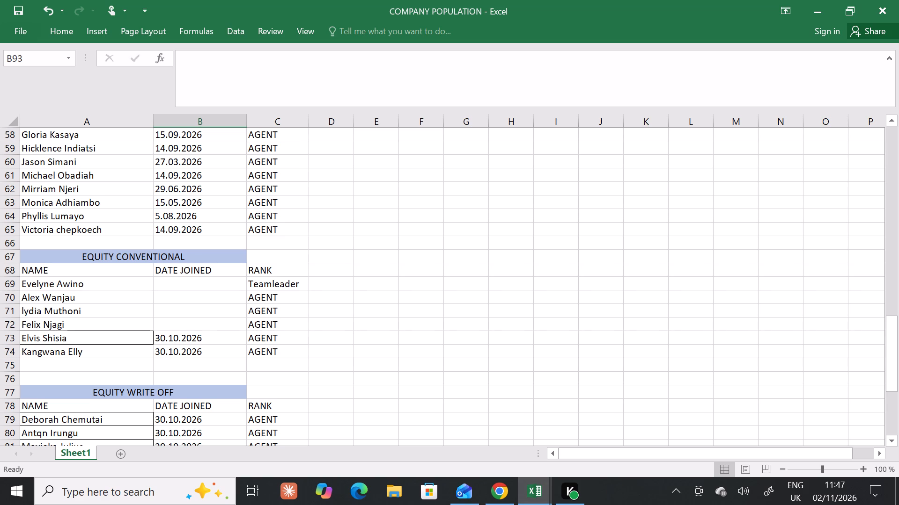
pyautogui.scroll(3, 305, 356)
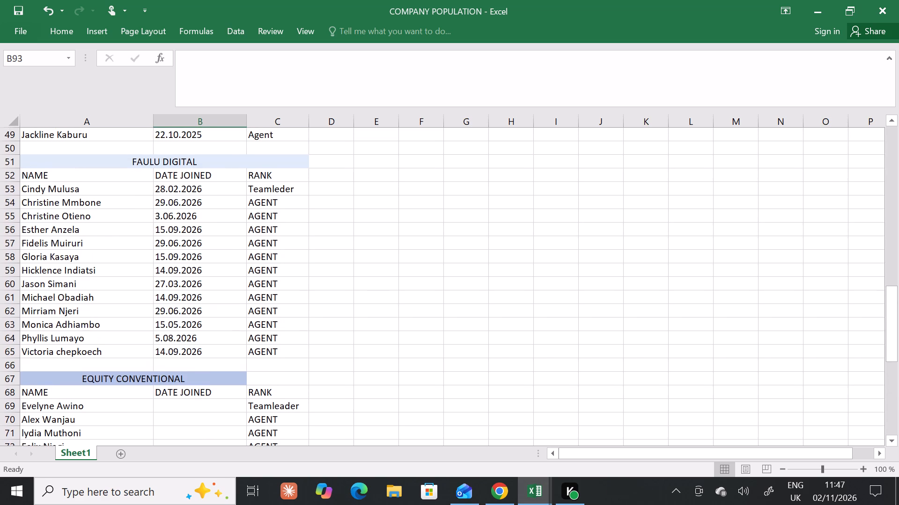
pyautogui.scroll(3, 262, 264)
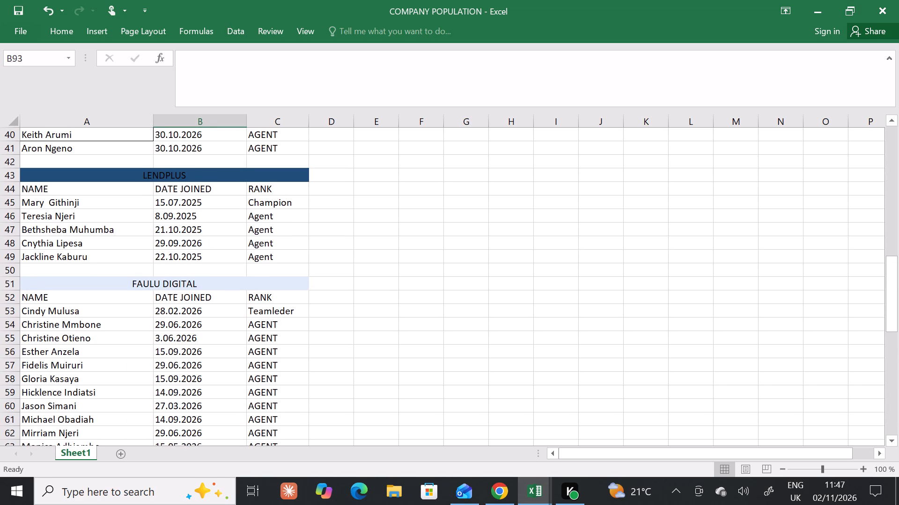
pyautogui.scroll(3, 283, 206)
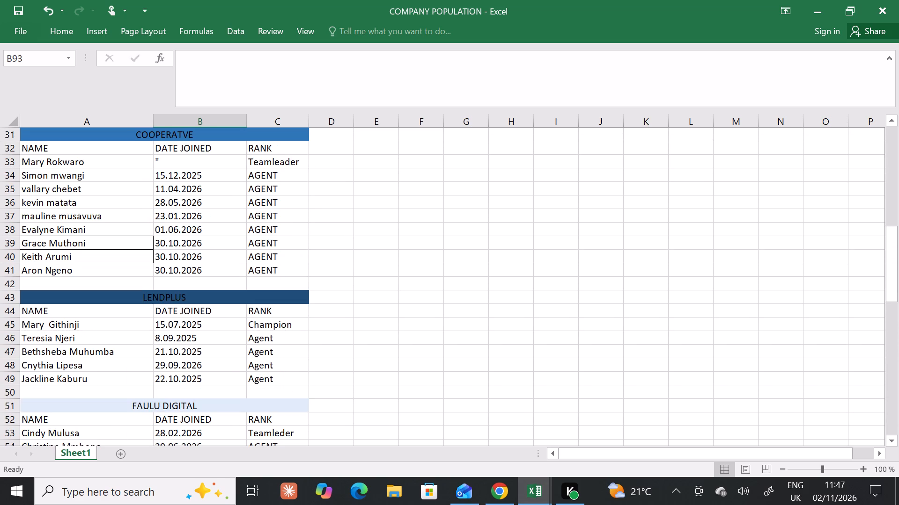
pyautogui.scroll(3, 278, 185)
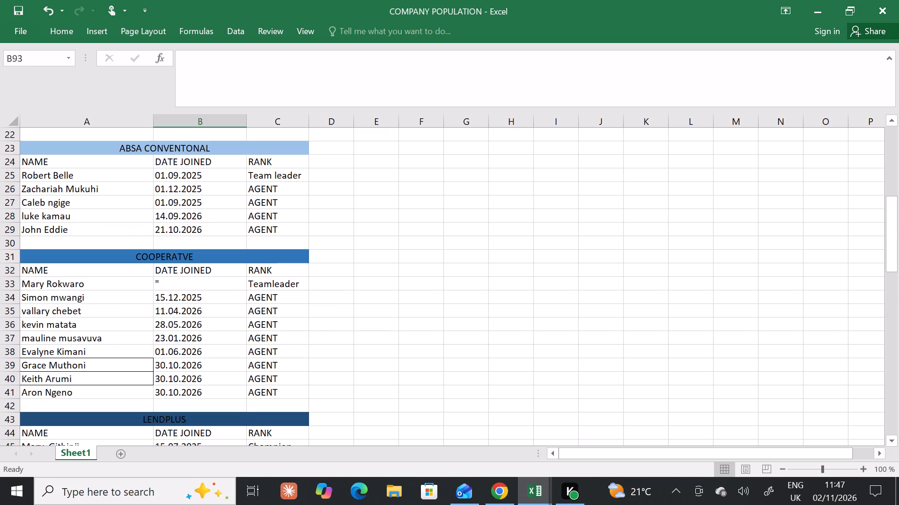
pyautogui.scroll(3, 281, 187)
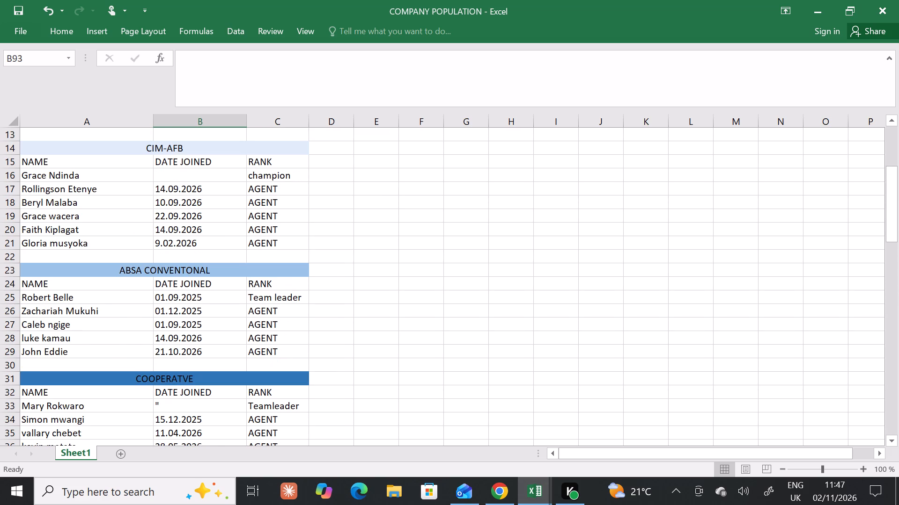
pyautogui.scroll(7, 281, 187)
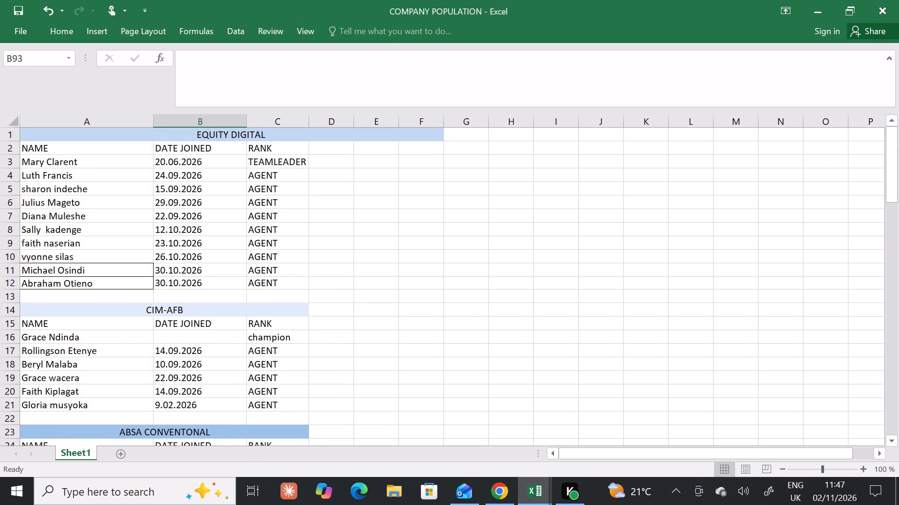
pyautogui.scroll(-8, 282, 195)
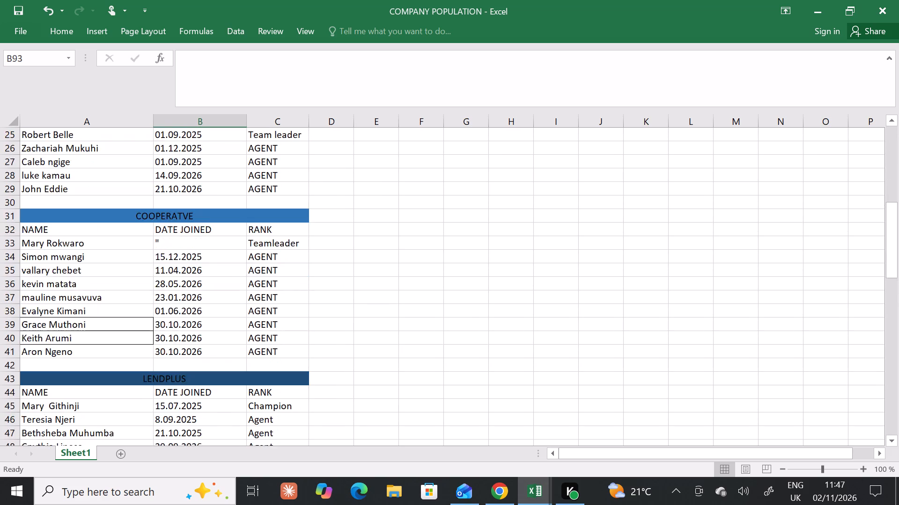
pyautogui.scroll(-4, 274, 277)
pyautogui.scroll(12, 276, 292)
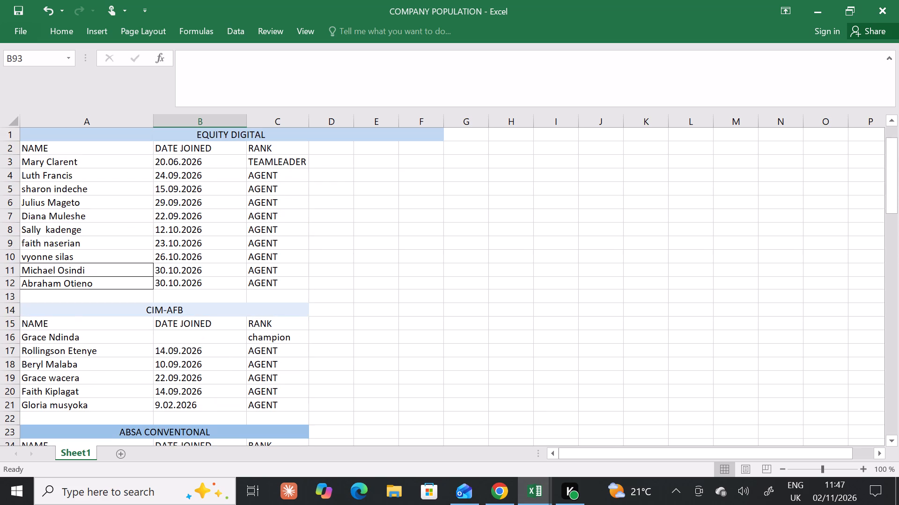
pyautogui.scroll(4, 274, 293)
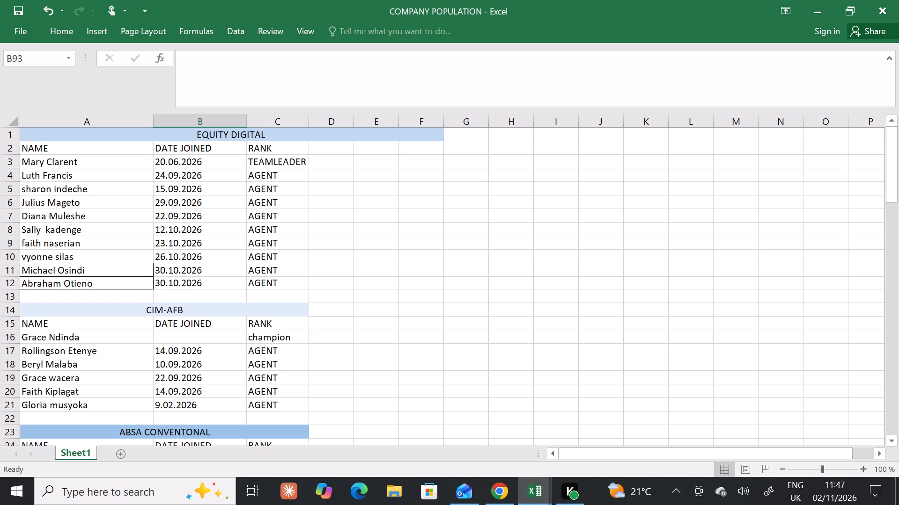
# Go through the names in every team list from EQUITY DIGITAL down to STAFF for the total headcount.
pyautogui.scroll(-1, 292, 300)
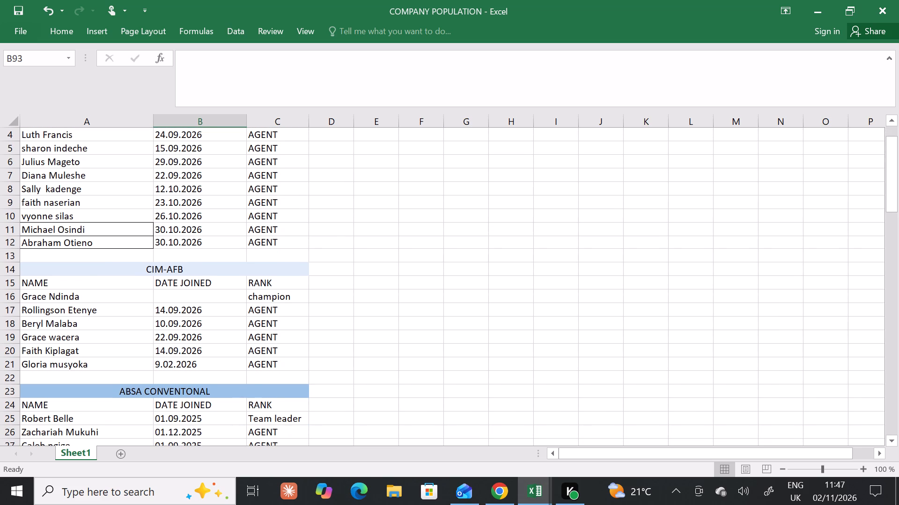
pyautogui.scroll(-2, 288, 370)
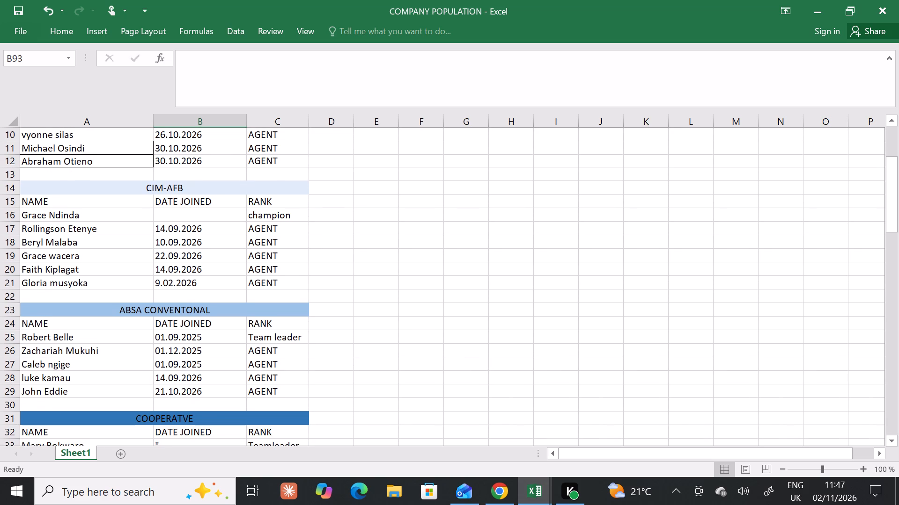
pyautogui.scroll(-2, 280, 392)
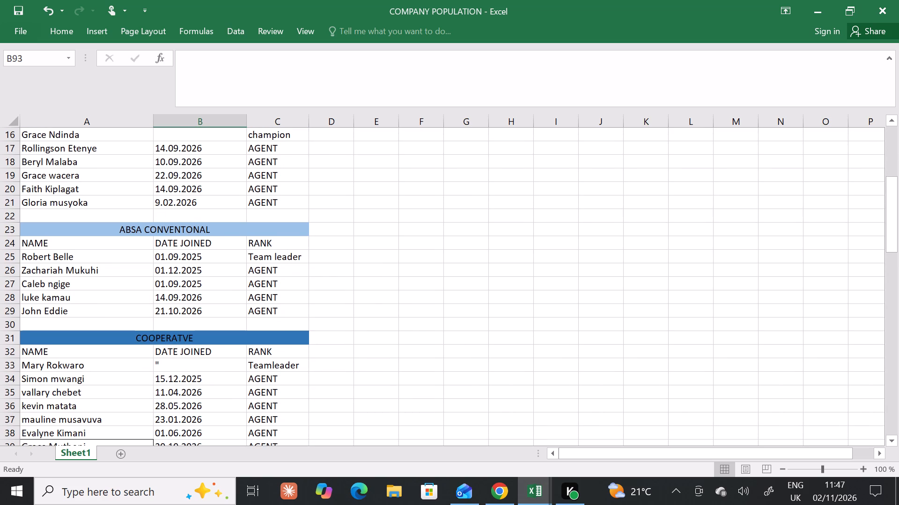
pyautogui.scroll(-1, 275, 395)
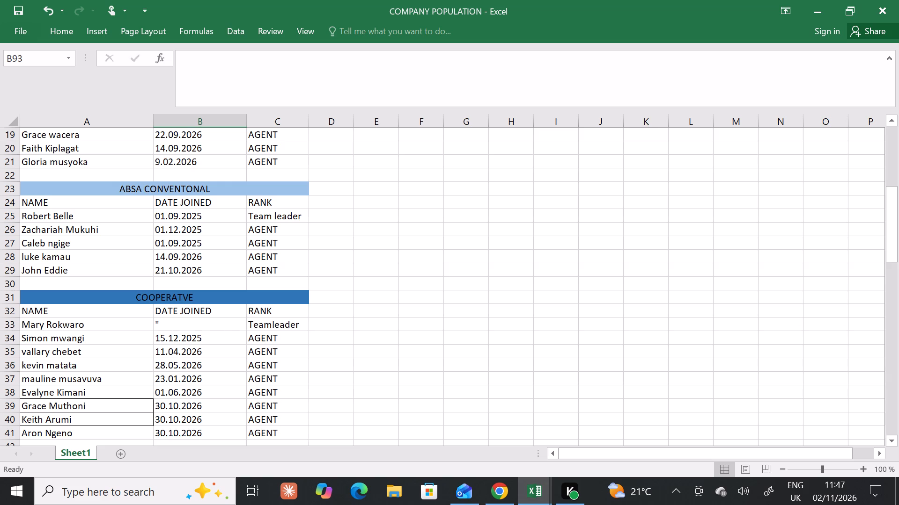
pyautogui.scroll(-3, 269, 423)
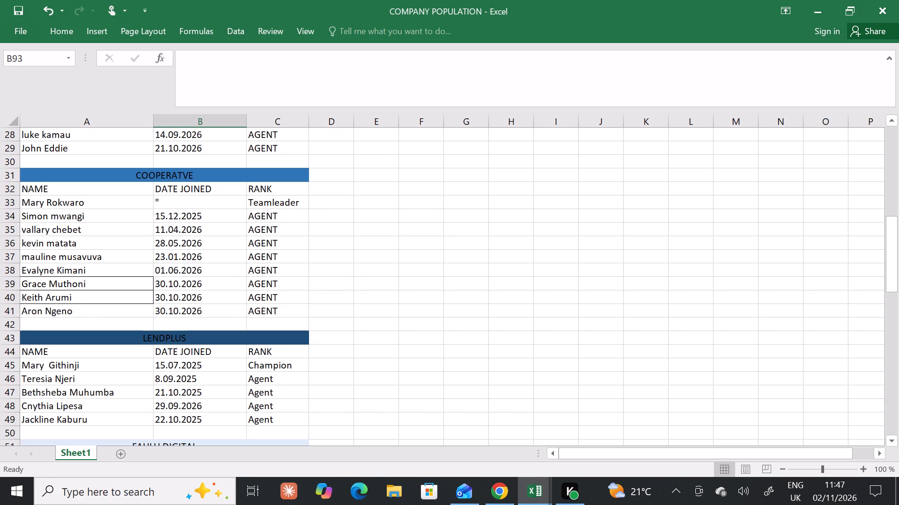
pyautogui.scroll(-2, 267, 417)
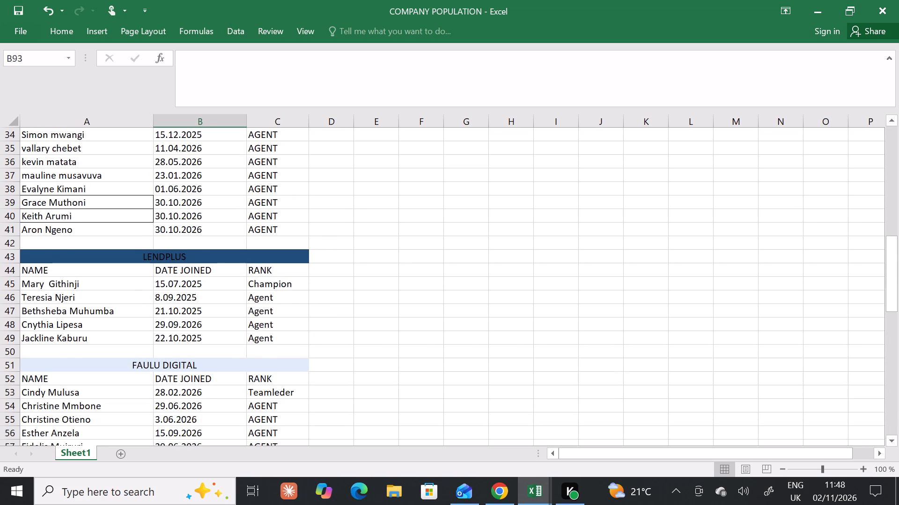
pyautogui.scroll(-2, 288, 399)
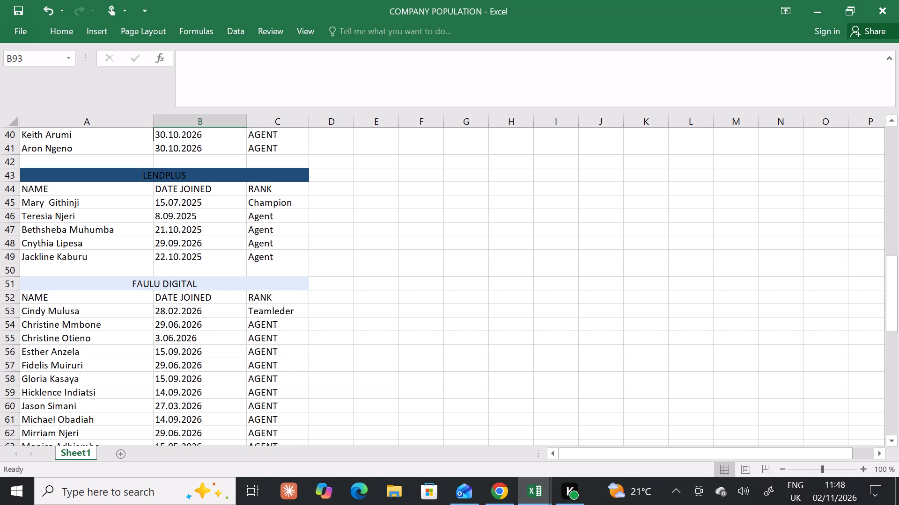
pyautogui.scroll(-1, 276, 410)
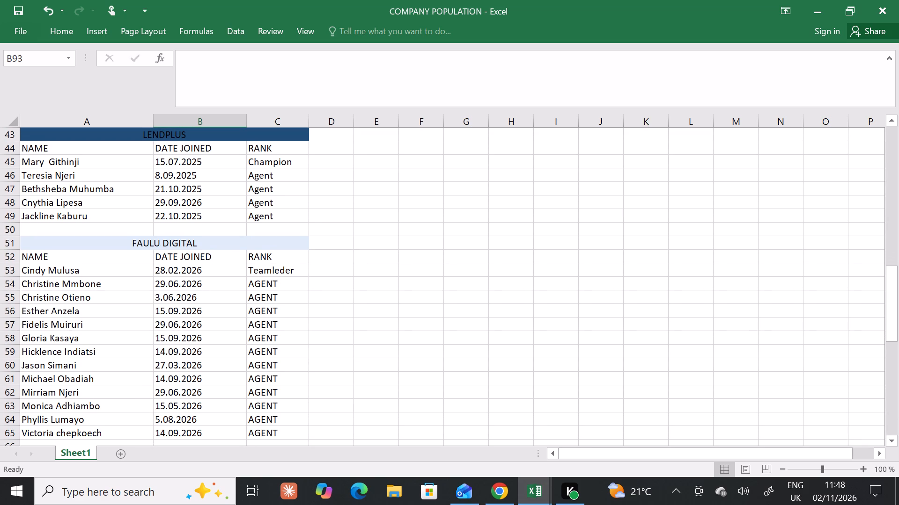
pyautogui.scroll(-3, 283, 263)
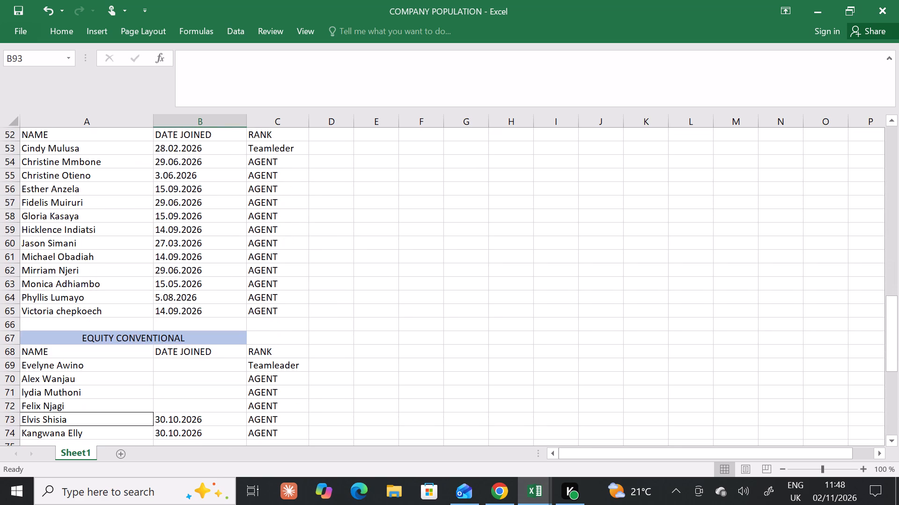
pyautogui.click(270, 274)
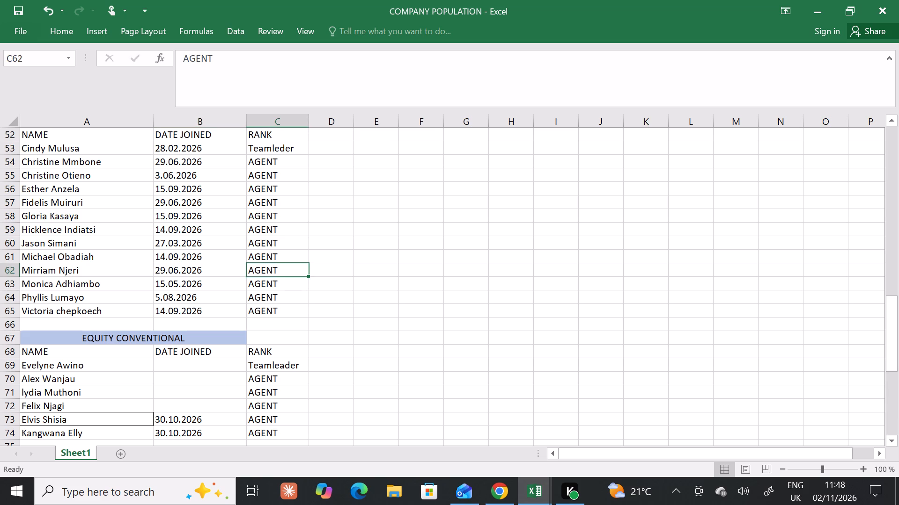
pyautogui.click(269, 218)
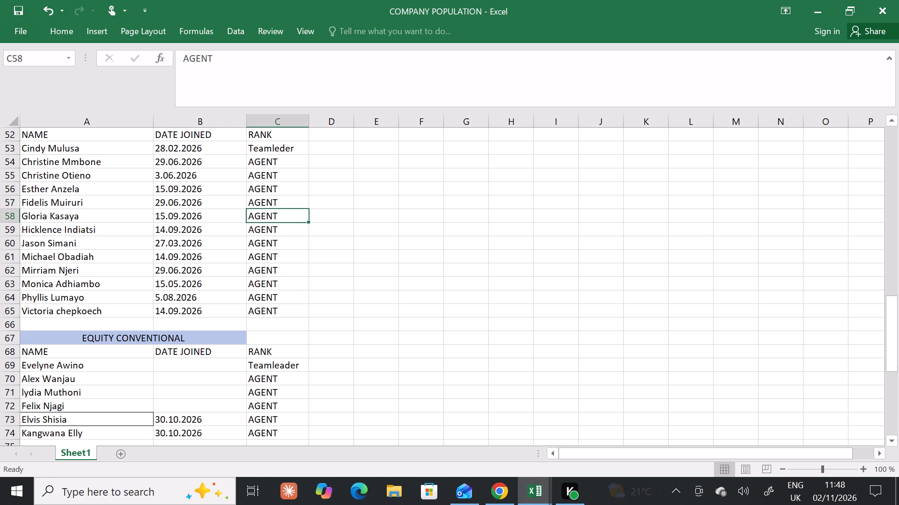
pyautogui.scroll(-1, 299, 301)
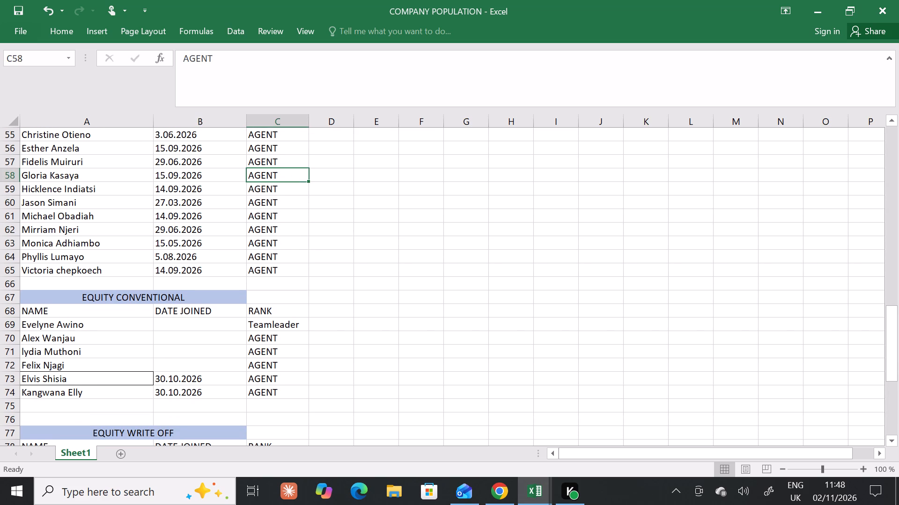
pyautogui.click(281, 328)
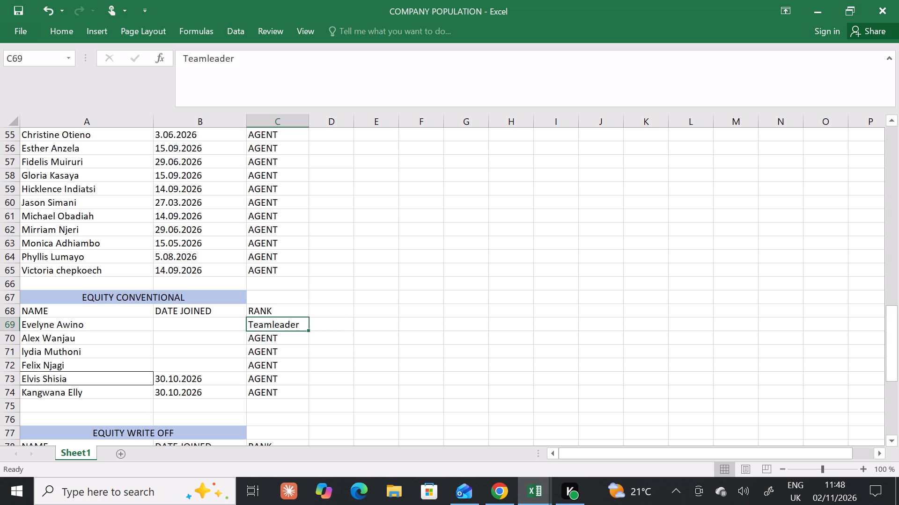
pyautogui.scroll(-3, 275, 379)
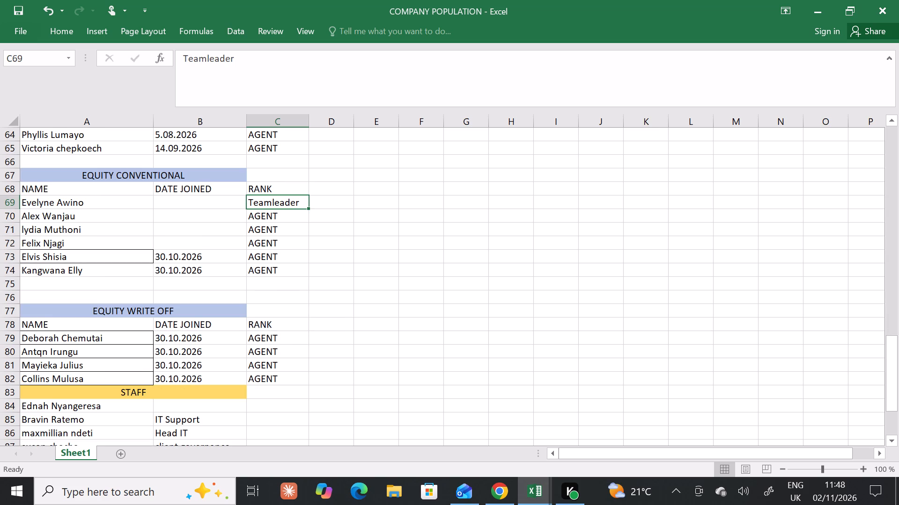
pyautogui.scroll(-2, 271, 380)
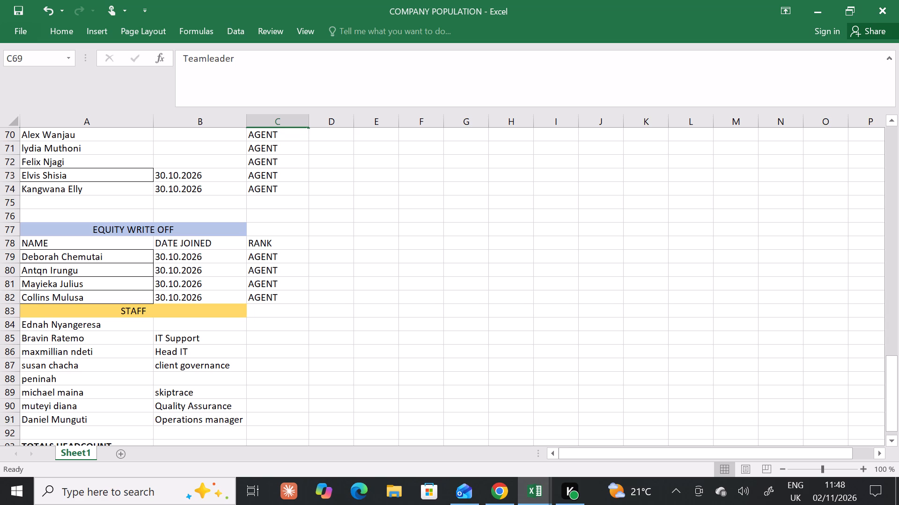
pyautogui.scroll(-1, 206, 419)
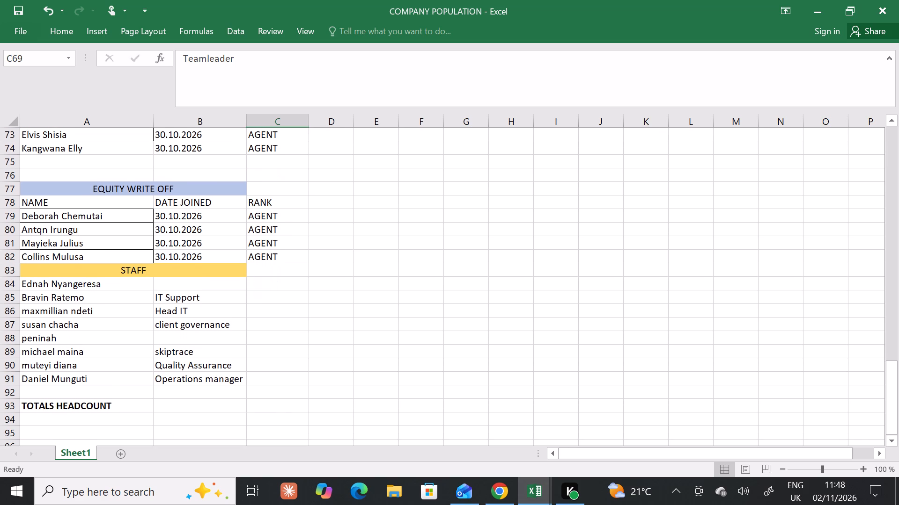
# Recheck the DATE JOINED and RANK entries across the team lists, from EQUITY WRITE OFF back to CIM-AFB and down to FAULU DIGITAL.
pyautogui.scroll(7, 288, 365)
pyautogui.scroll(-1, 288, 365)
pyautogui.scroll(10, 288, 365)
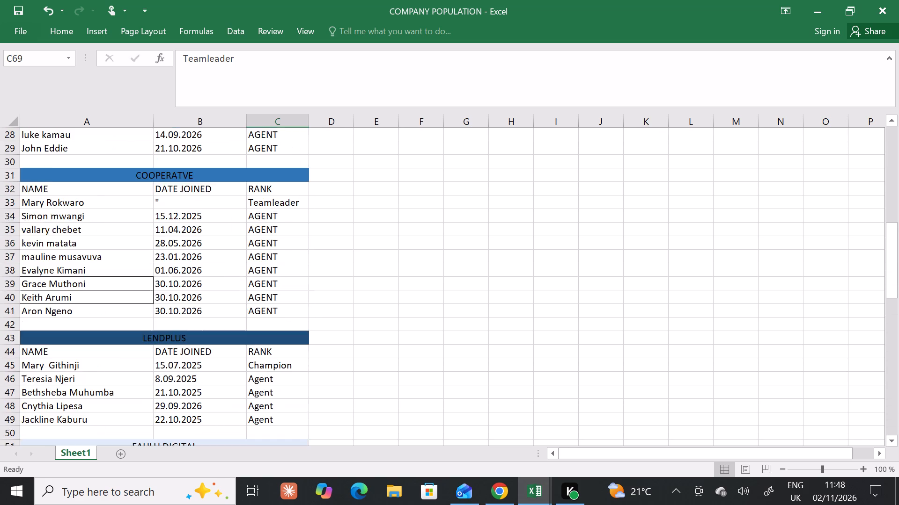
pyautogui.scroll(6, 288, 365)
pyautogui.scroll(-4, 256, 331)
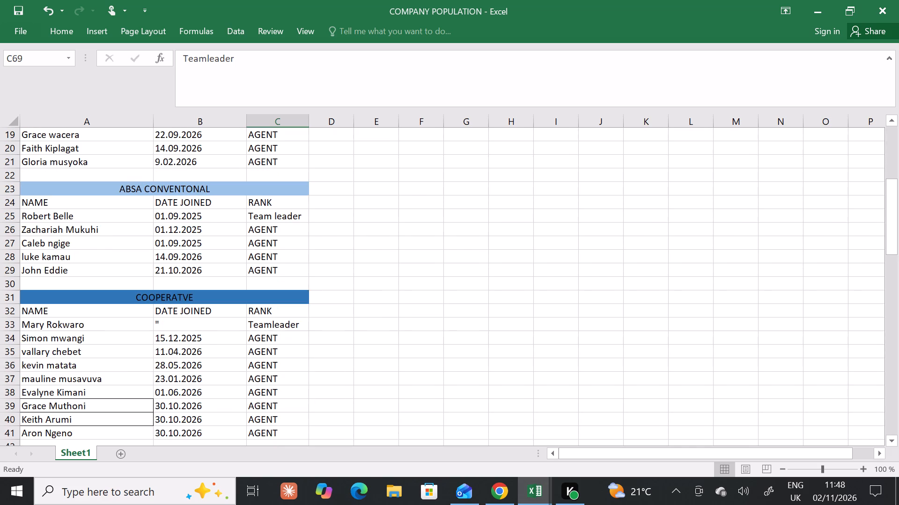
pyautogui.scroll(4, 257, 331)
pyautogui.scroll(-3, 257, 332)
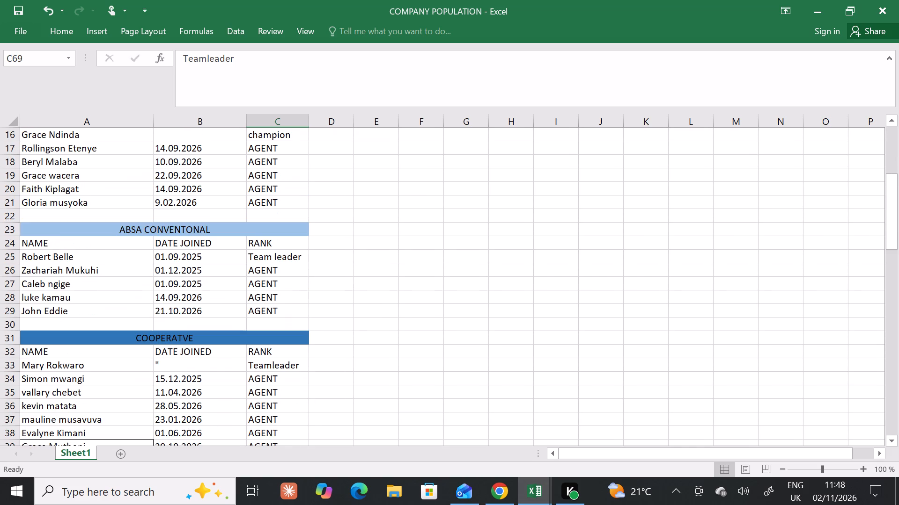
pyautogui.scroll(-9, 257, 340)
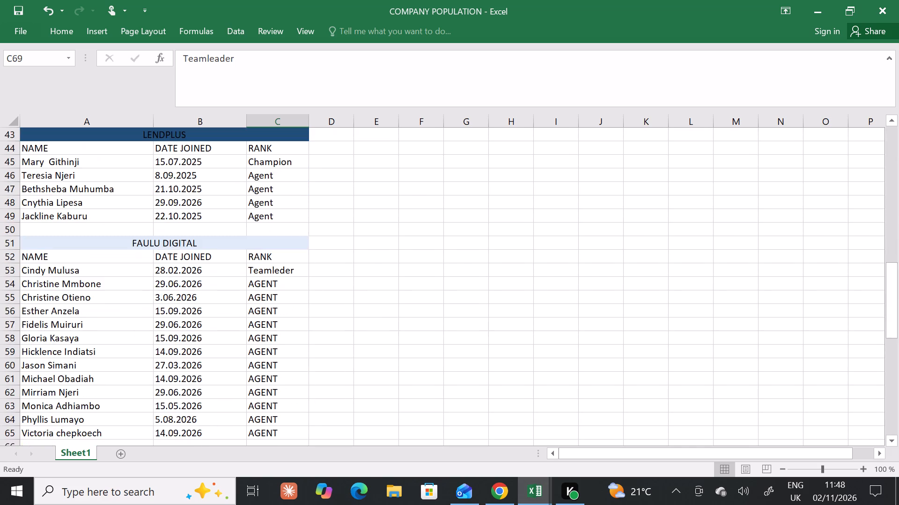
# Select the blank DATE JOINED cell B69 for the EQUITY CONVENTIONAL Teamleader.
pyautogui.scroll(-6, 254, 345)
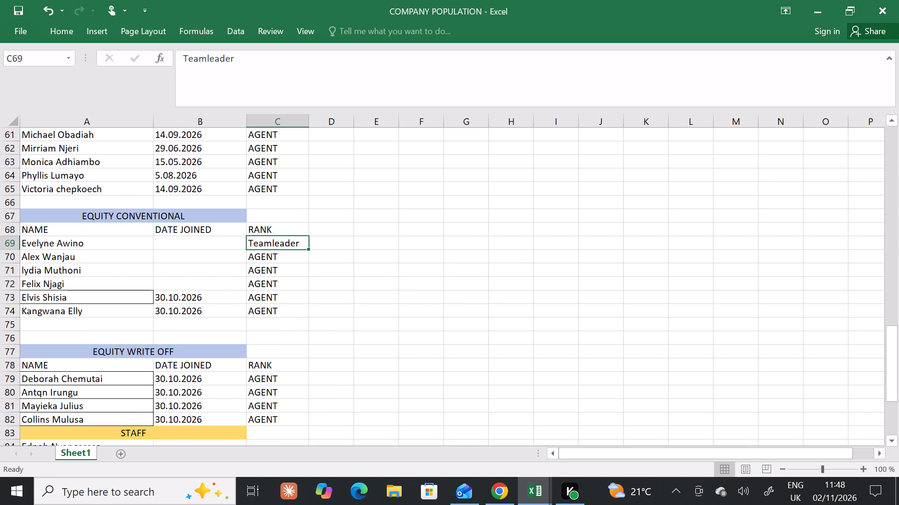
pyautogui.click(193, 244)
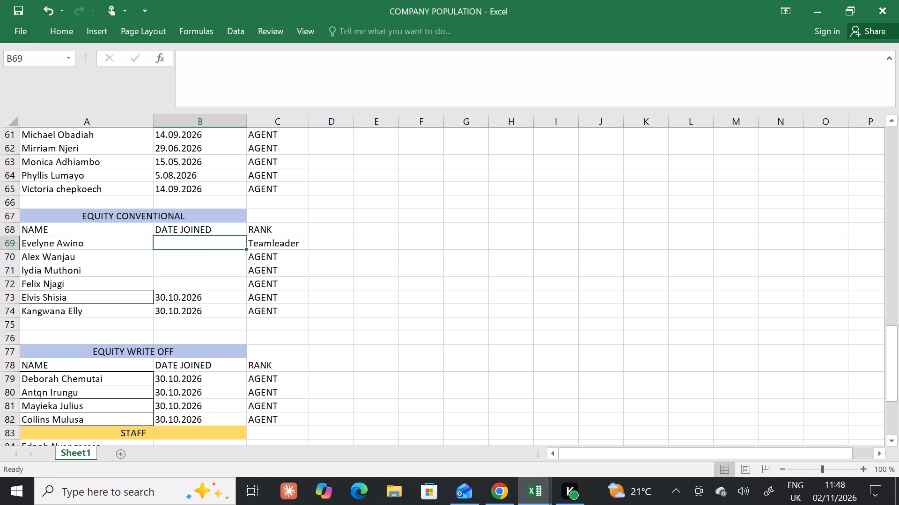
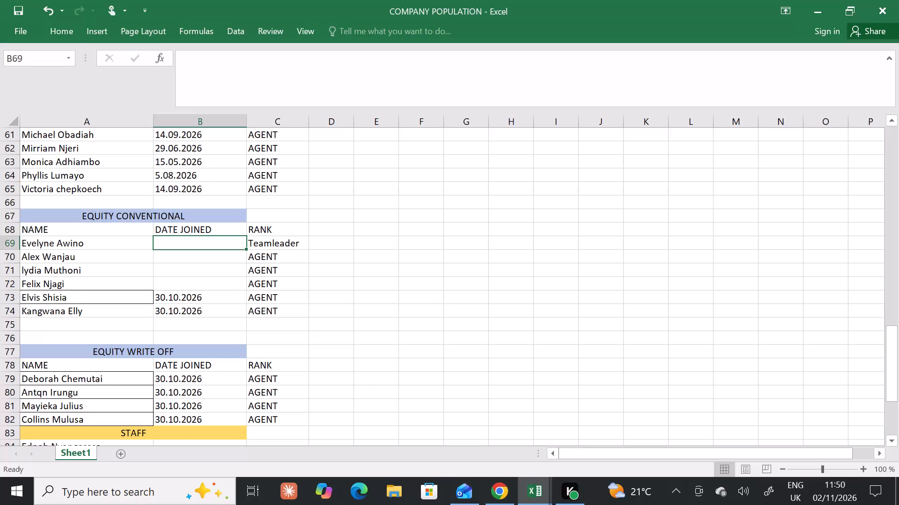
# Add the new EQUITY CONVENTIONAL member's name in A75 with 23.10.2026 as the joining date in B75.
pyautogui.click(74, 323)
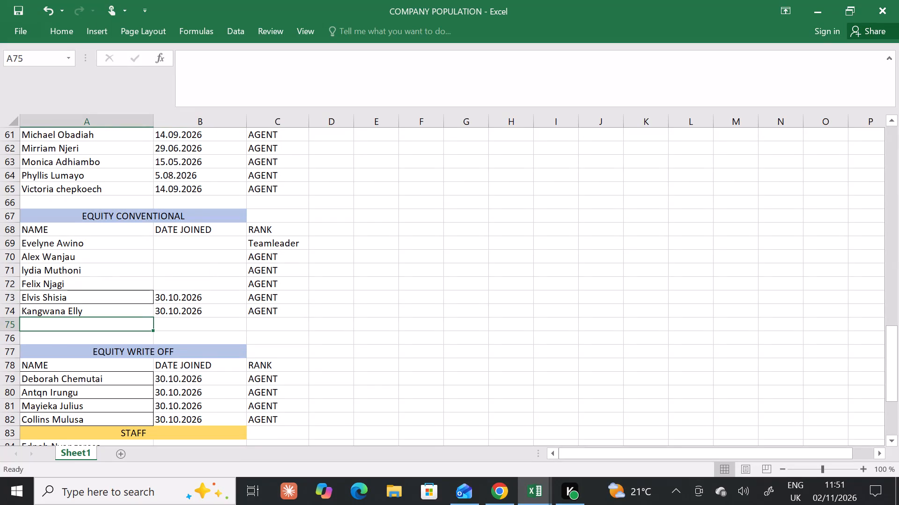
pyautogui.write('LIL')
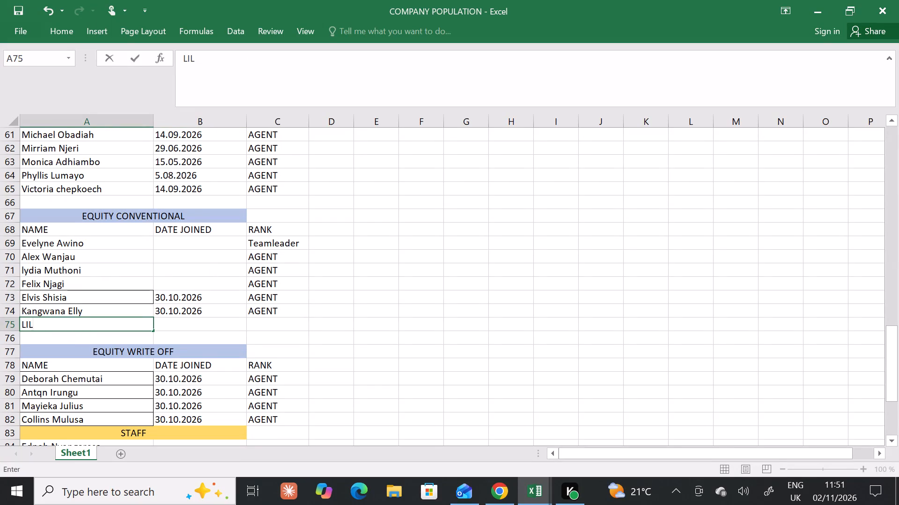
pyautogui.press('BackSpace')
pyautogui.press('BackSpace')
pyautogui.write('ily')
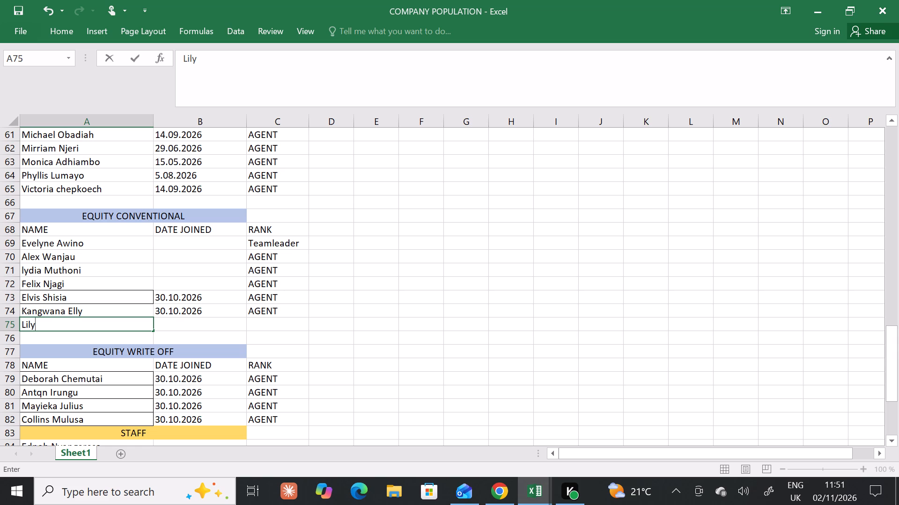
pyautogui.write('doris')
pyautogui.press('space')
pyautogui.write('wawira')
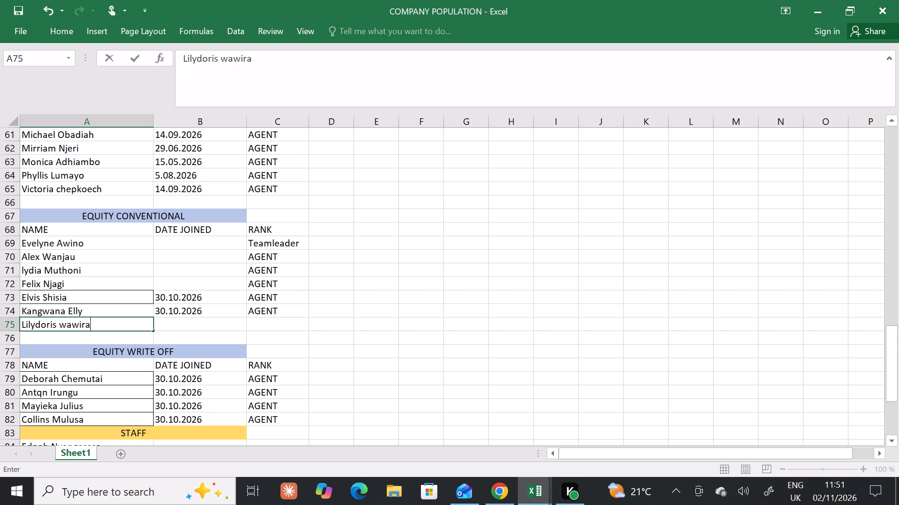
pyautogui.click(175, 324)
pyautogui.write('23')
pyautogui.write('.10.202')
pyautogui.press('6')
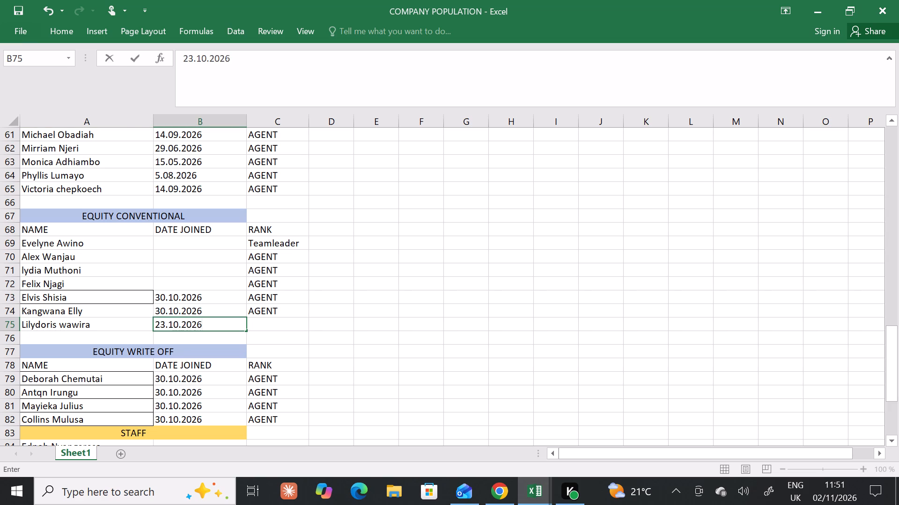
# Enter 12.02.2026 as the EQUITY CONVENTIONAL Teamleader's DATE JOINED in B69.
pyautogui.click(186, 245)
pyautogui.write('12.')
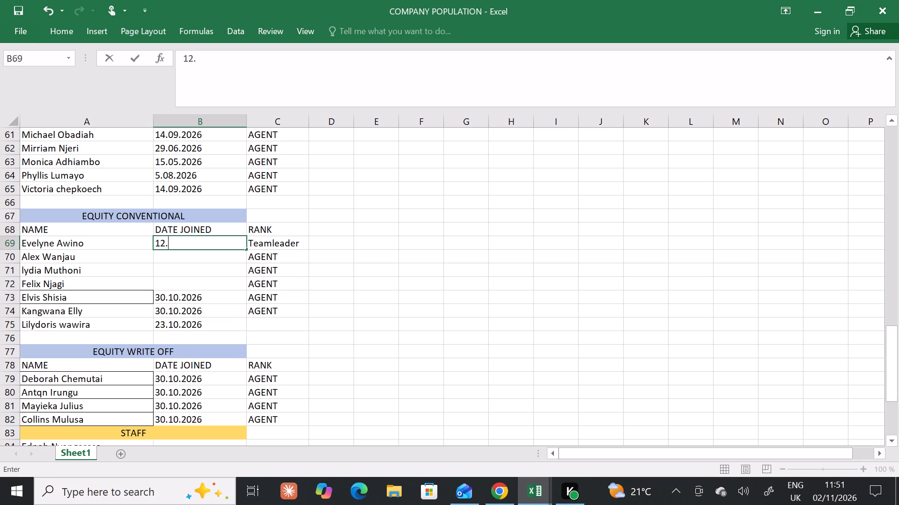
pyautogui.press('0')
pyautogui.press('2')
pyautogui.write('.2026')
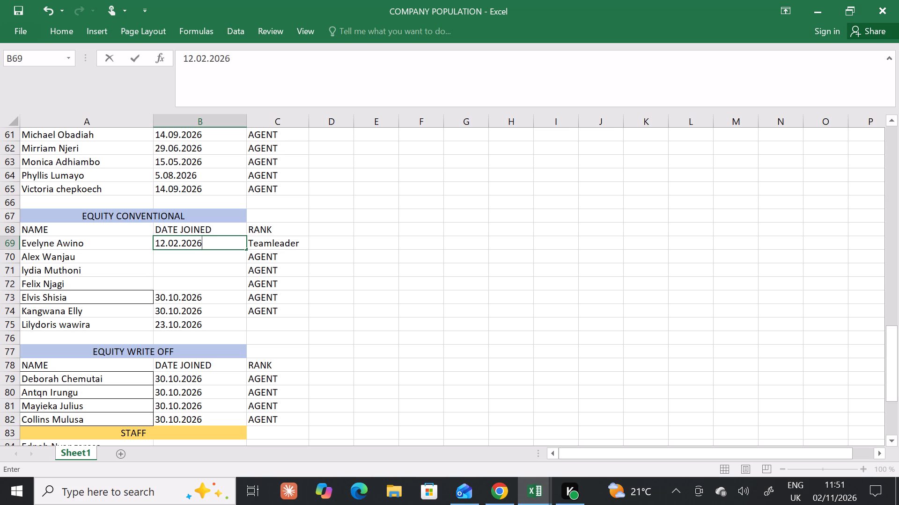
# Enter 7.09.2026 as the DATE JOINED in B70 for the first EQUITY CONVENTIONAL agent.
pyautogui.click(181, 259)
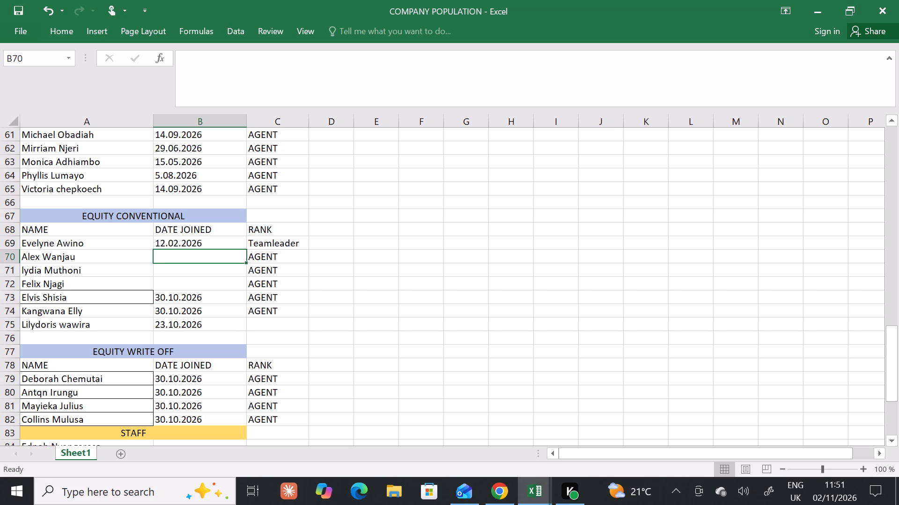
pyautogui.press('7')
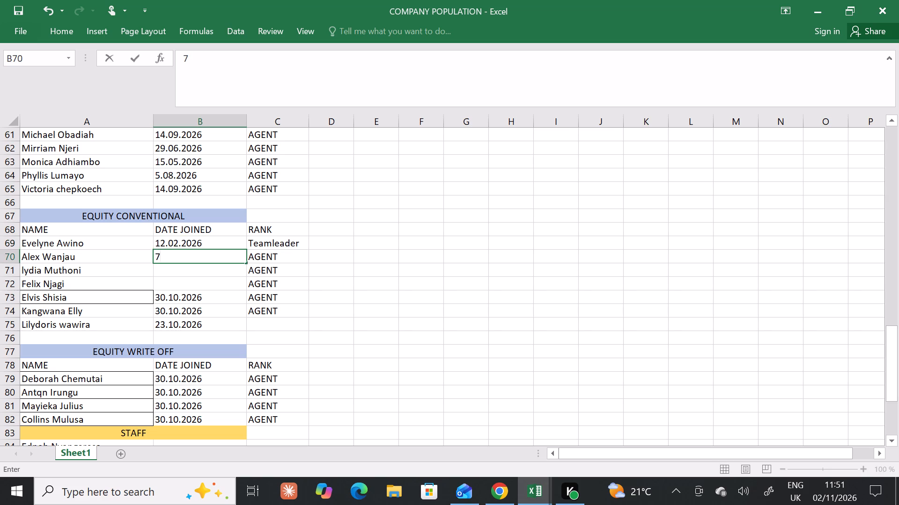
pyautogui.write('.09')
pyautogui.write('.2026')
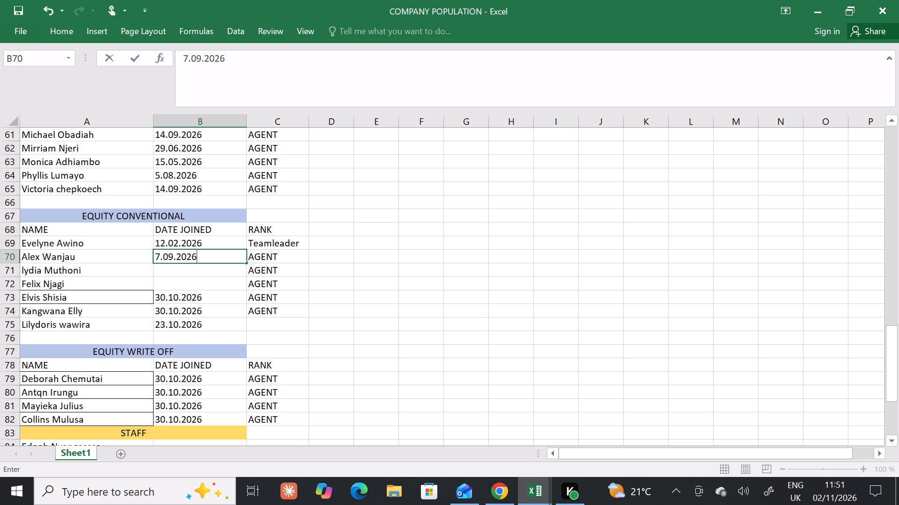
# Enter 21.04.2026 as the DATE JOINED in B71 for the second EQUITY CONVENTIONAL agent.
pyautogui.click(193, 275)
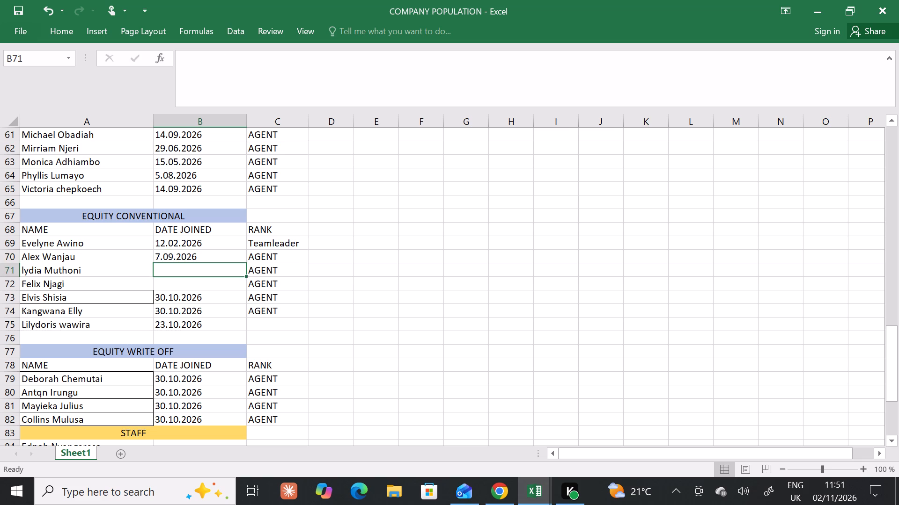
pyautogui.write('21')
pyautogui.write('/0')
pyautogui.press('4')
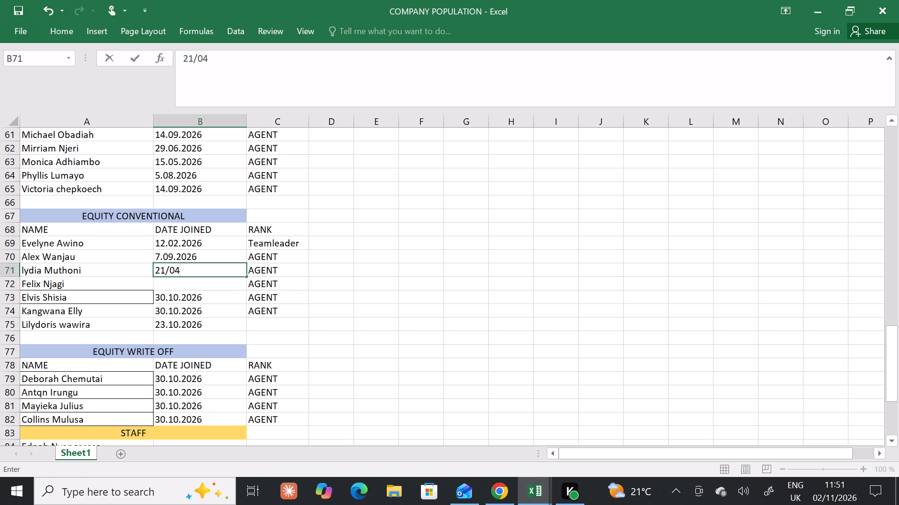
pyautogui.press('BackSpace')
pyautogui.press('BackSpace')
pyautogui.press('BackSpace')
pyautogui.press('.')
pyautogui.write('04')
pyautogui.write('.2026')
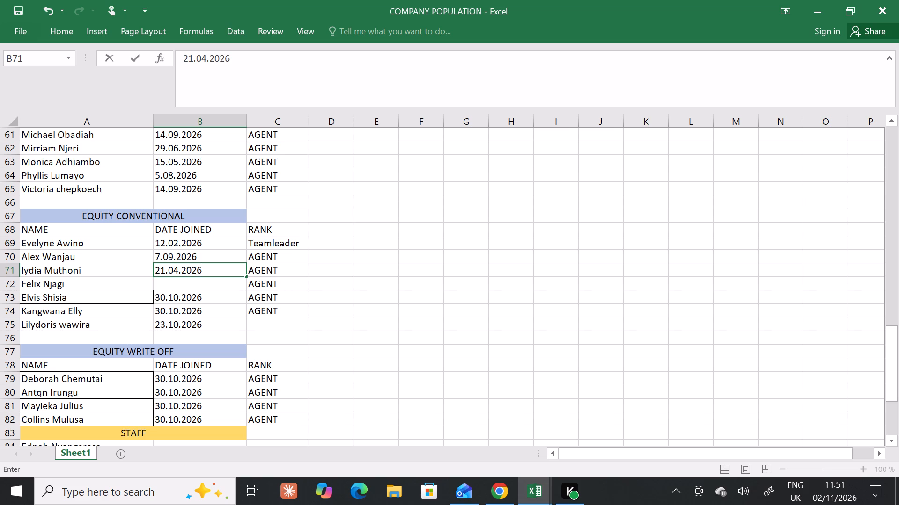
pyautogui.click(194, 282)
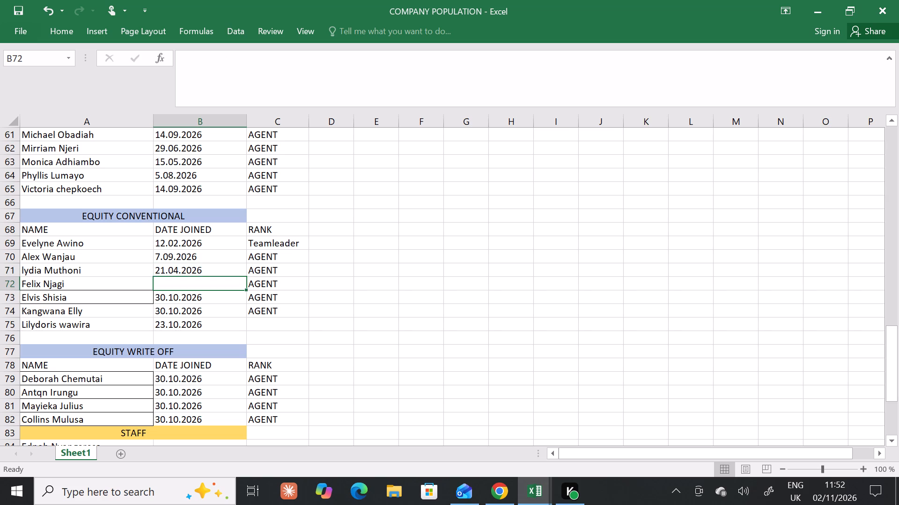
# Insert a row at row 76, above EQUITY WRITE OFF, and enter another new EQUITY CONVENTIONAL member's name in A76.
pyautogui.click(49, 338)
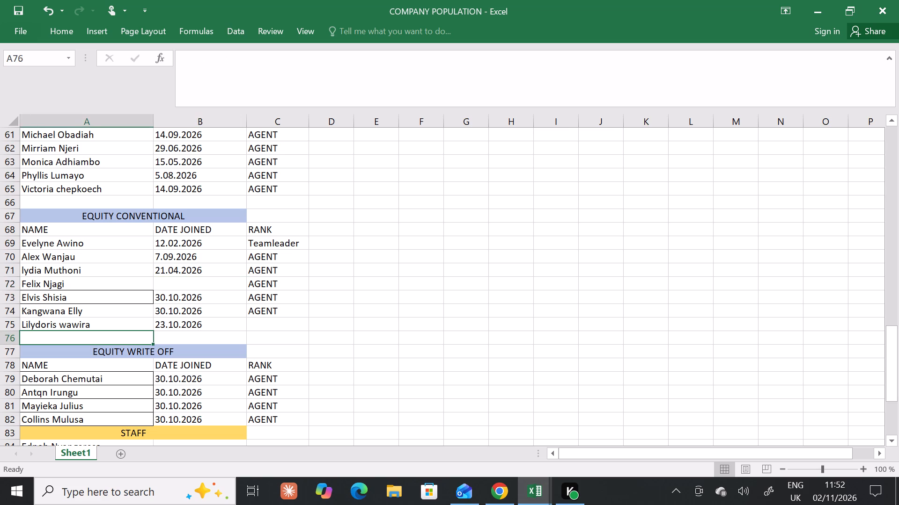
pyautogui.rightClick(15, 340)
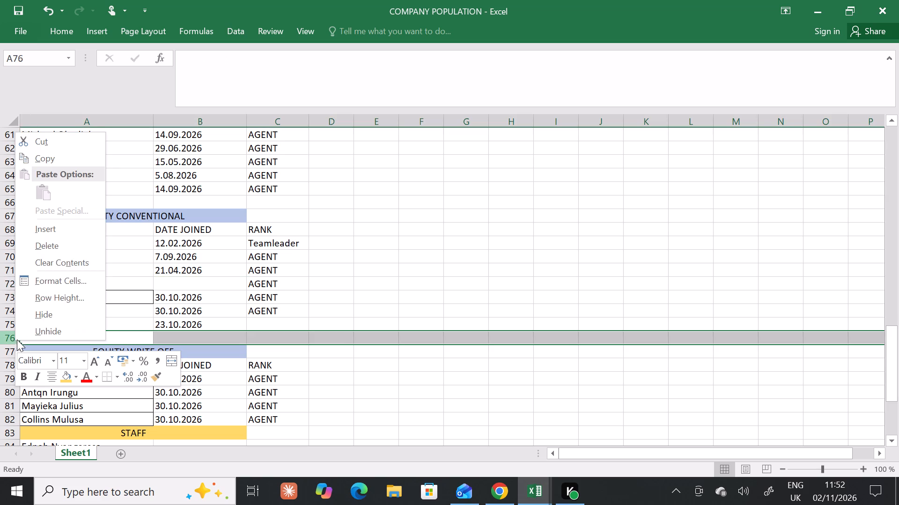
pyautogui.click(55, 228)
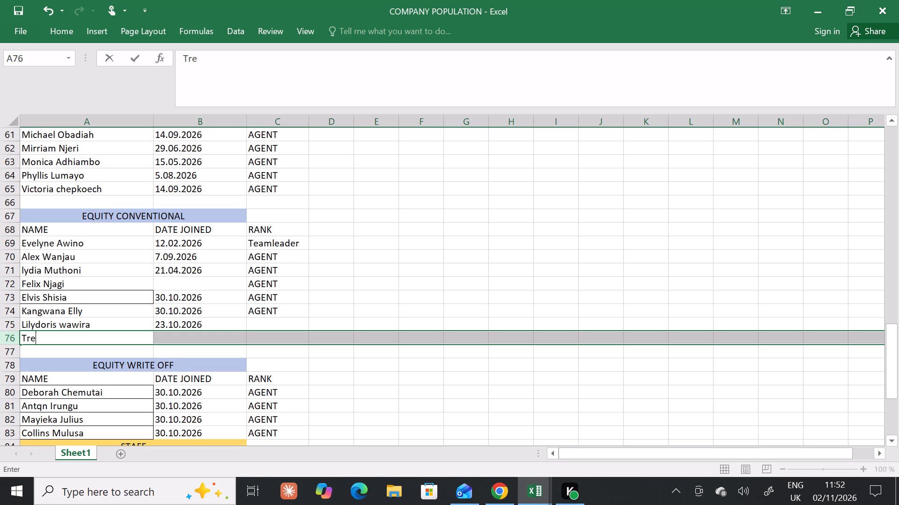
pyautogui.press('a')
# Enter 9.09.2026 as the DATE JOINED in B76 for the newly added member.
pyautogui.click(203, 335)
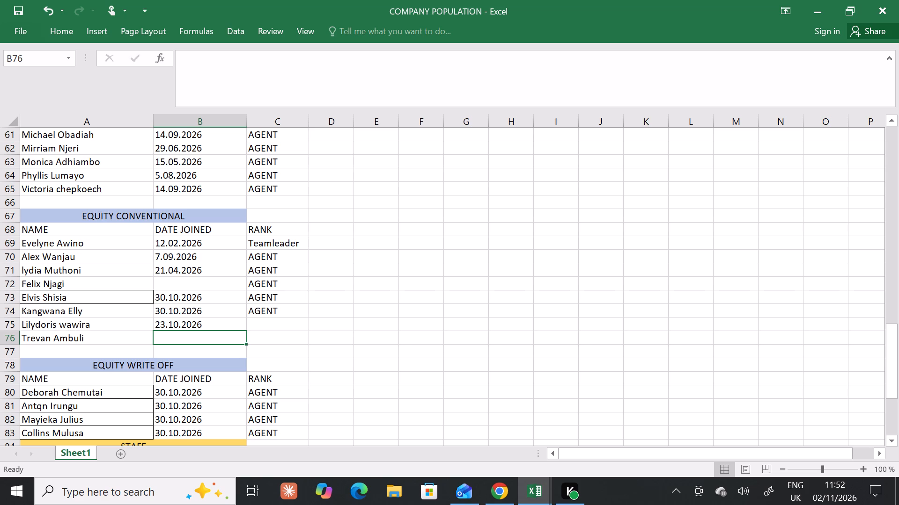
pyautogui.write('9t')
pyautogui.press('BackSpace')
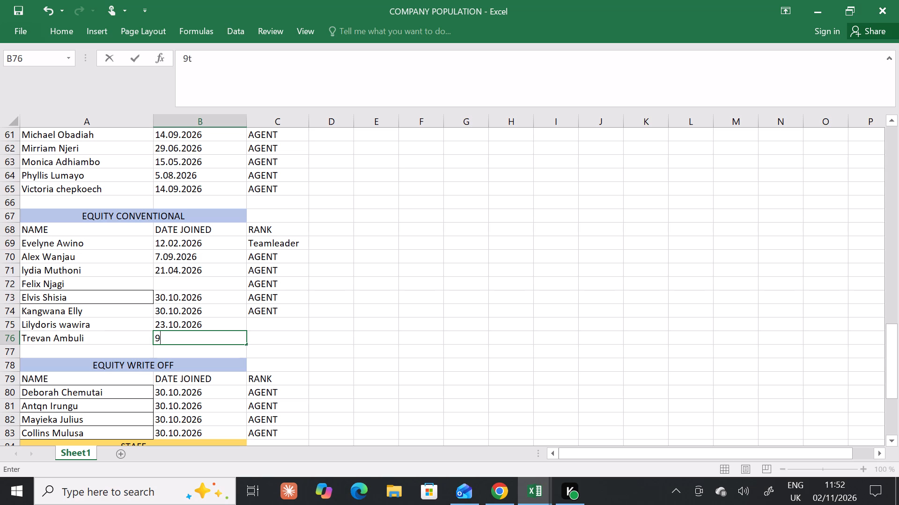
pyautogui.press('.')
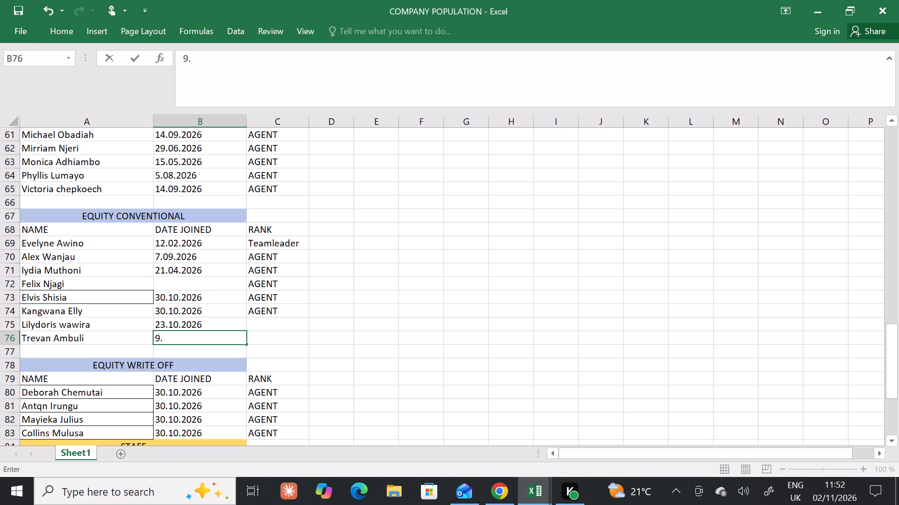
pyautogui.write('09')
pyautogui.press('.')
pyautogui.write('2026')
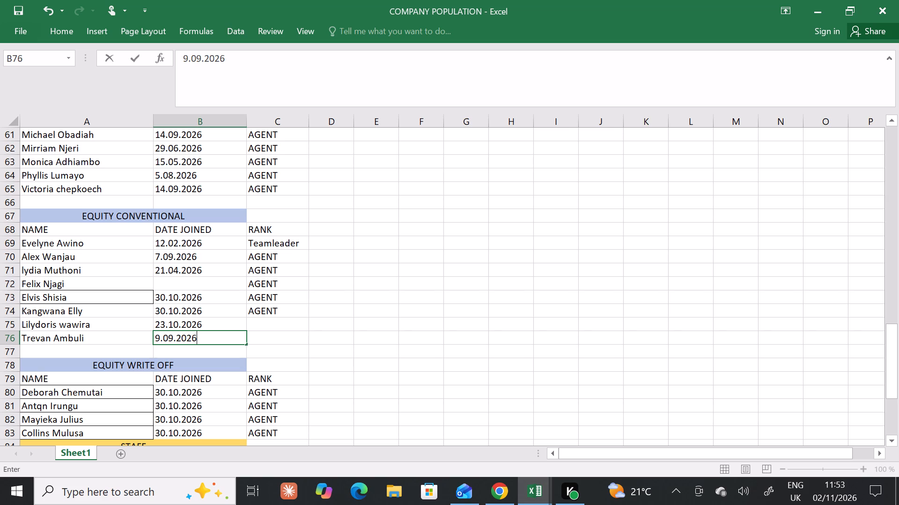
# Fill the AGENT rank from C74 down to C76 for the two new EQUITY CONVENTIONAL members.
pyautogui.click(273, 324)
pyautogui.click(277, 308)
pyautogui.doubleClick(304, 316)
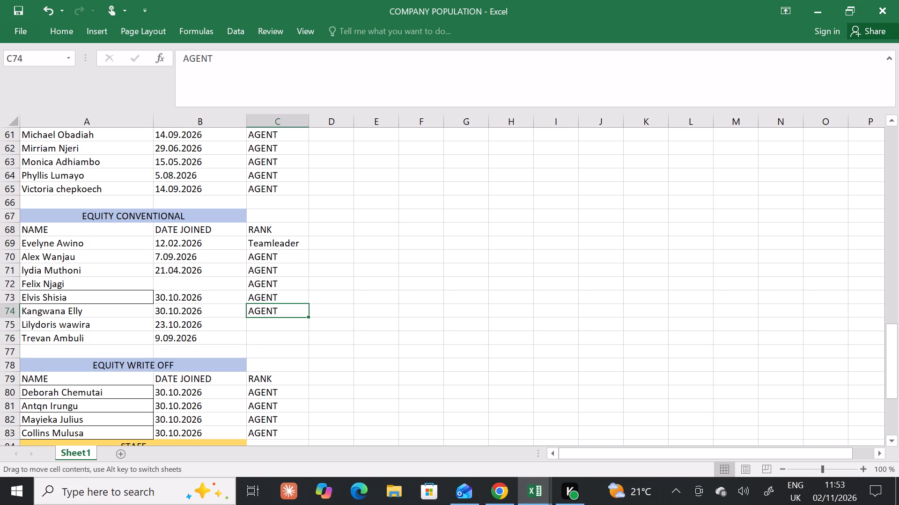
pyautogui.click(224, 349)
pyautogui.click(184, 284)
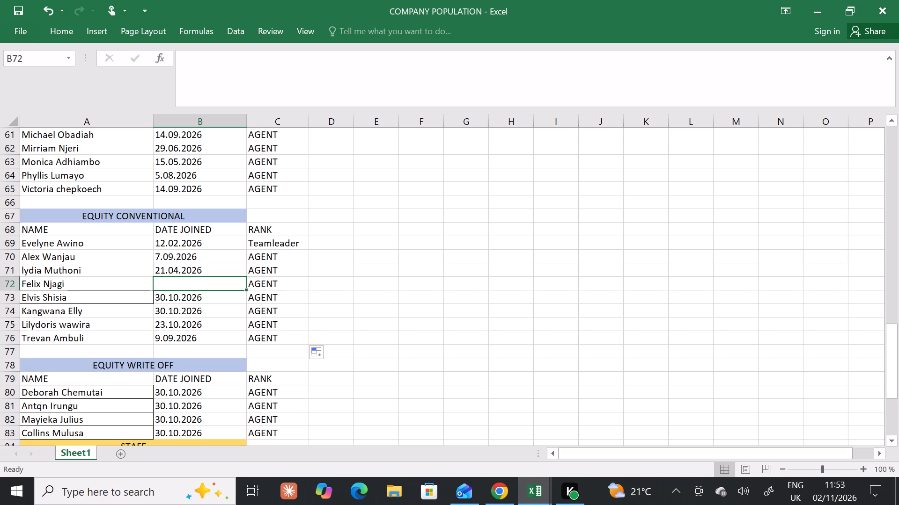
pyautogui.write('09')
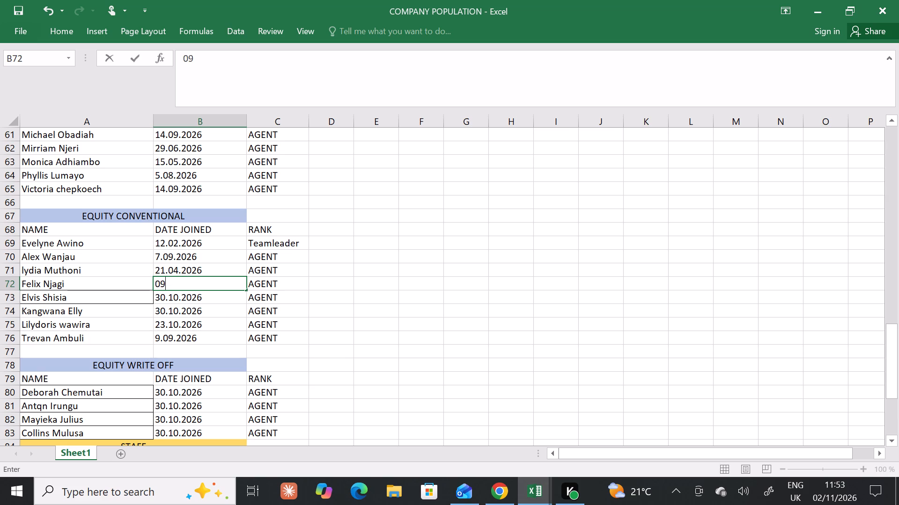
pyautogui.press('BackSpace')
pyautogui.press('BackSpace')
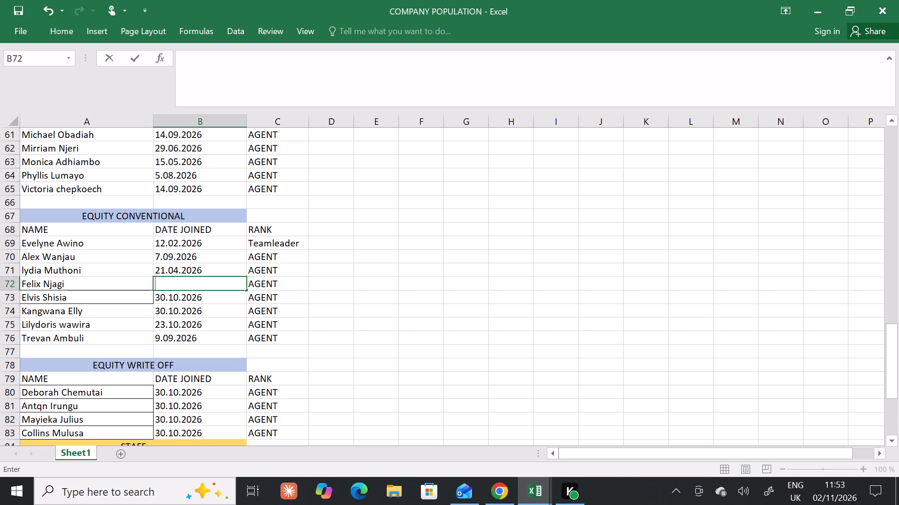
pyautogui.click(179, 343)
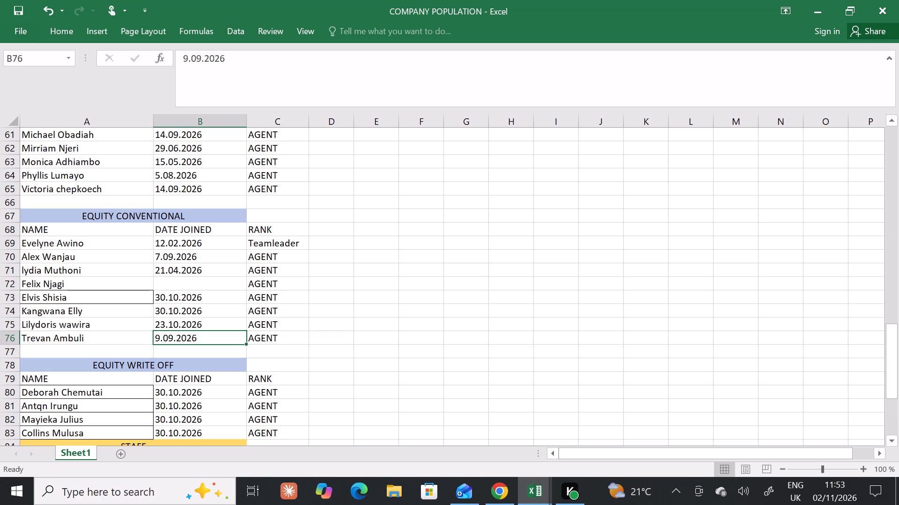
# Enter a ditto mark (") as the DATE JOINED in B72 for the EQUITY CONVENTIONAL agent without a date.
pyautogui.click(175, 286)
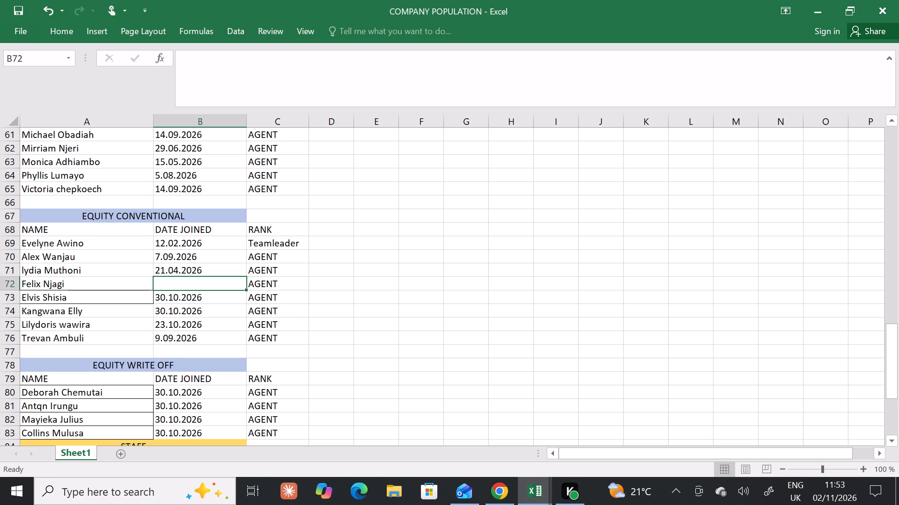
pyautogui.hotkey('shift', '"')
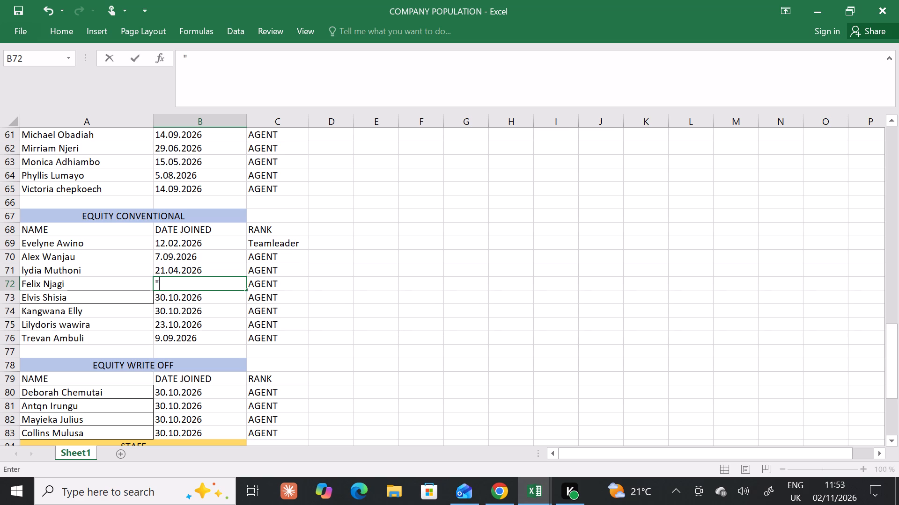
pyautogui.click(277, 350)
# Change the DATE JOINED in B76, for the last EQUITY CONVENTIONAL member, to 9.10.2026.
pyautogui.scroll(-2, 275, 362)
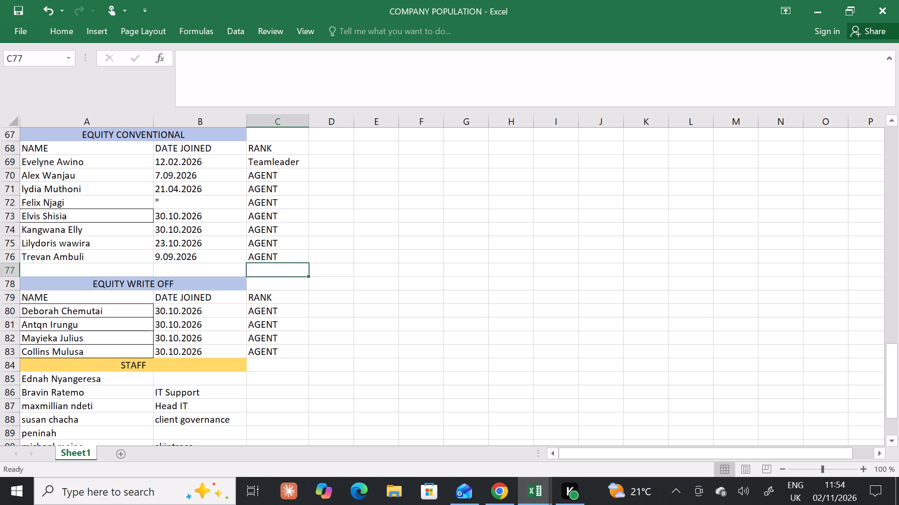
pyautogui.click(179, 260)
pyautogui.click(202, 57)
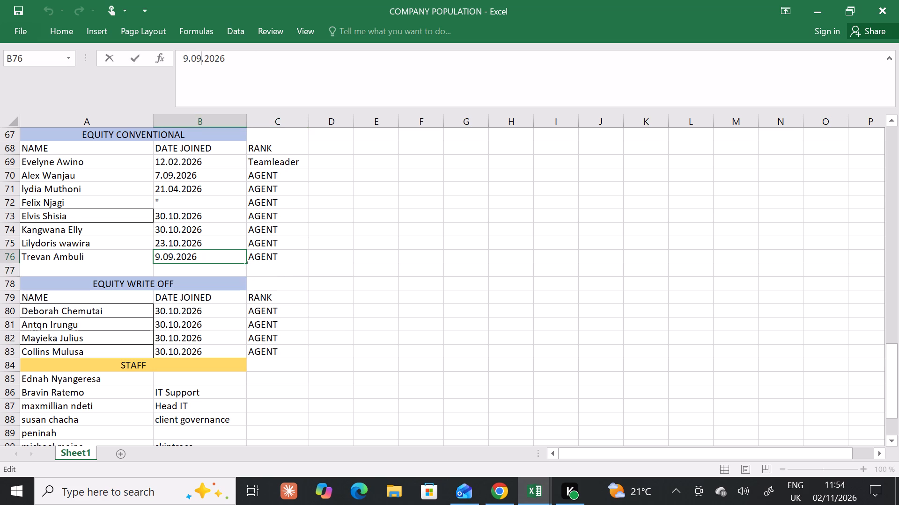
pyautogui.press('BackSpace')
pyautogui.press('BackSpace')
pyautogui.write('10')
pyautogui.scroll(-1, 284, 307)
pyautogui.scroll(-9, 300, 352)
pyautogui.scroll(6, 298, 399)
pyautogui.click(387, 329)
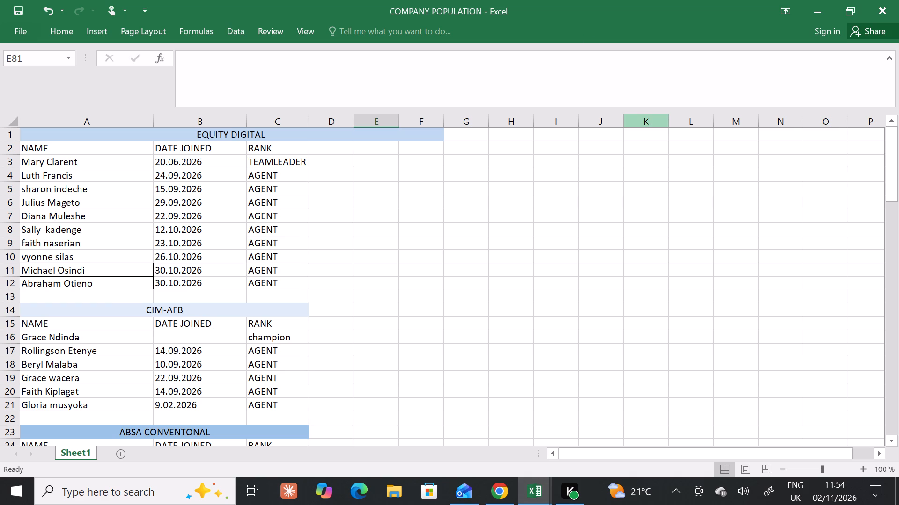
# Count the names listed under EQUITY DIGITAL, CIM-AFB and ABSA CONVENTONAL, one team at a time.
pyautogui.moveTo(91, 163); pyautogui.dragTo(103, 276)
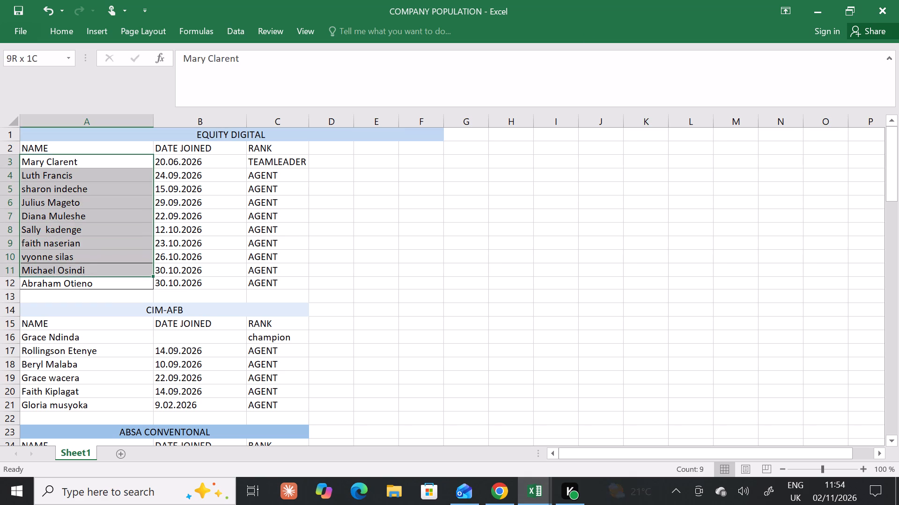
pyautogui.moveTo(103, 276); pyautogui.dragTo(103, 285)
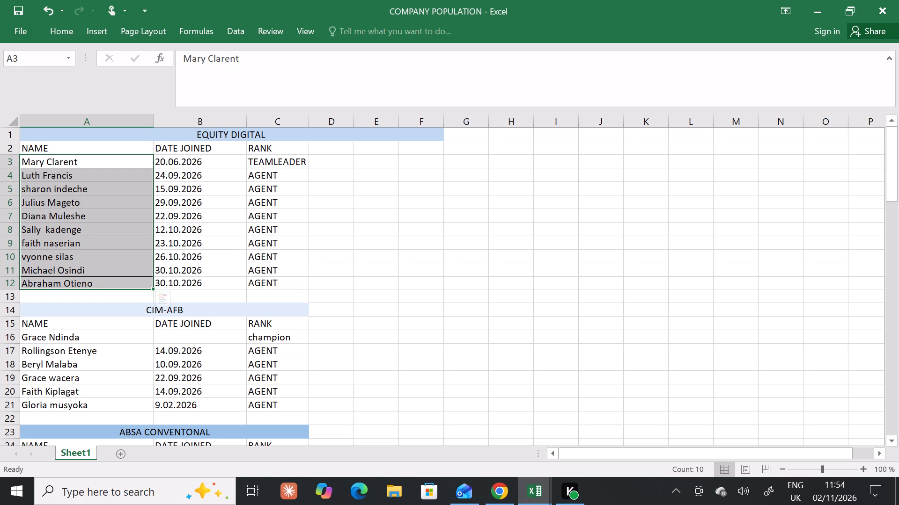
pyautogui.scroll(-2, 215, 289)
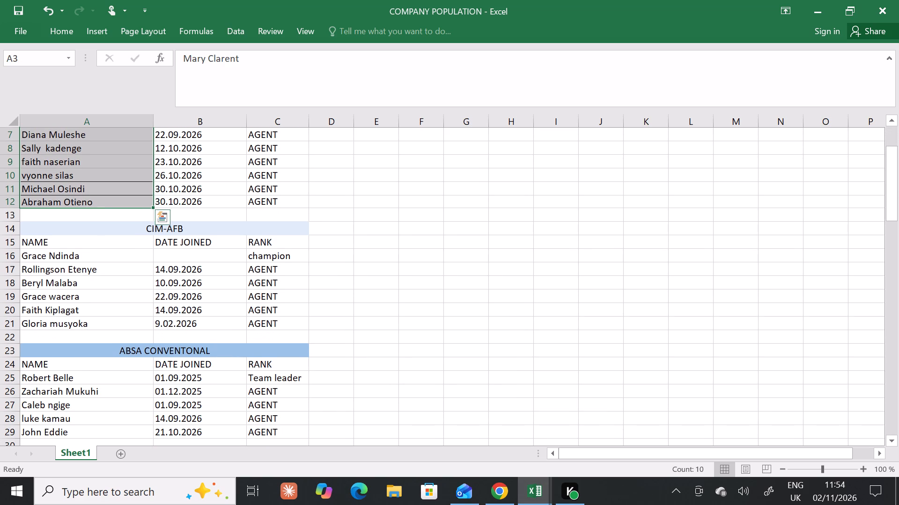
pyautogui.moveTo(116, 258); pyautogui.dragTo(118, 315)
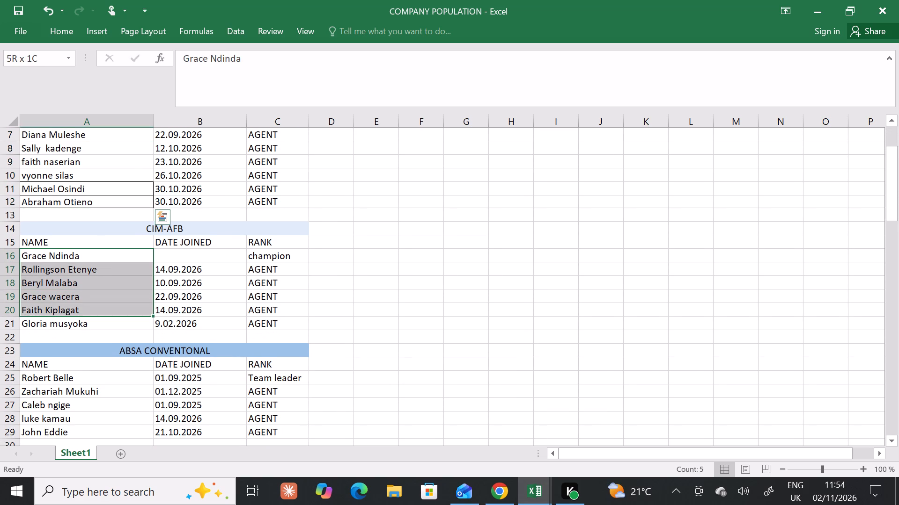
pyautogui.moveTo(118, 315); pyautogui.dragTo(118, 321)
pyautogui.scroll(-2, 179, 279)
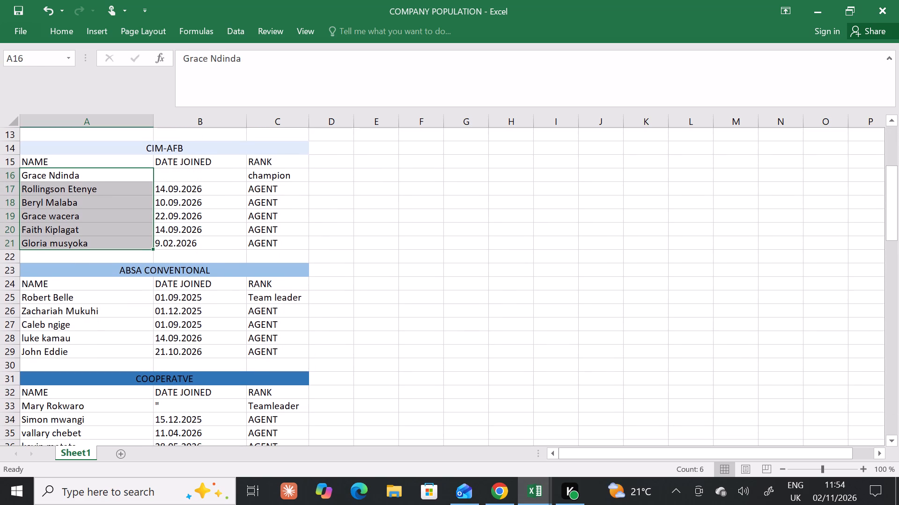
pyautogui.moveTo(108, 299); pyautogui.dragTo(107, 349)
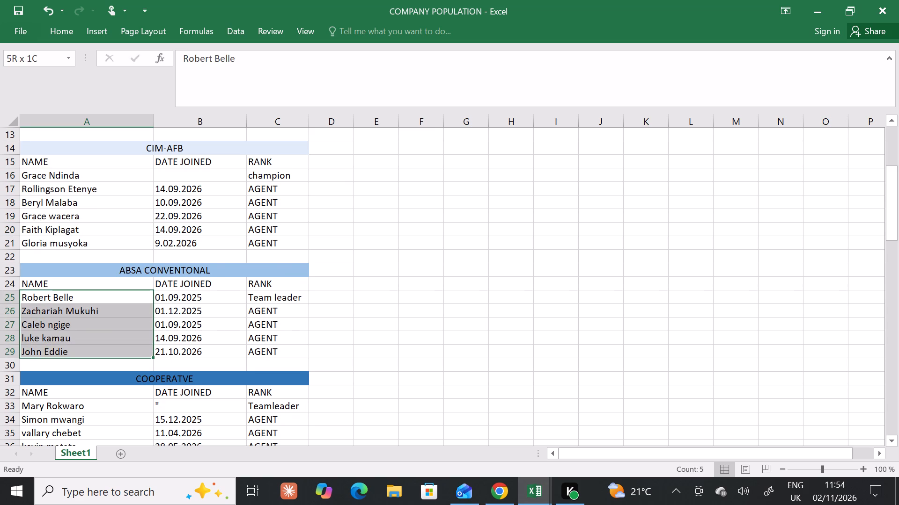
# Count the names listed under COOPERATVE, LENDPLUS and FAULU DIGITAL, one team at a time.
pyautogui.scroll(-5, 172, 274)
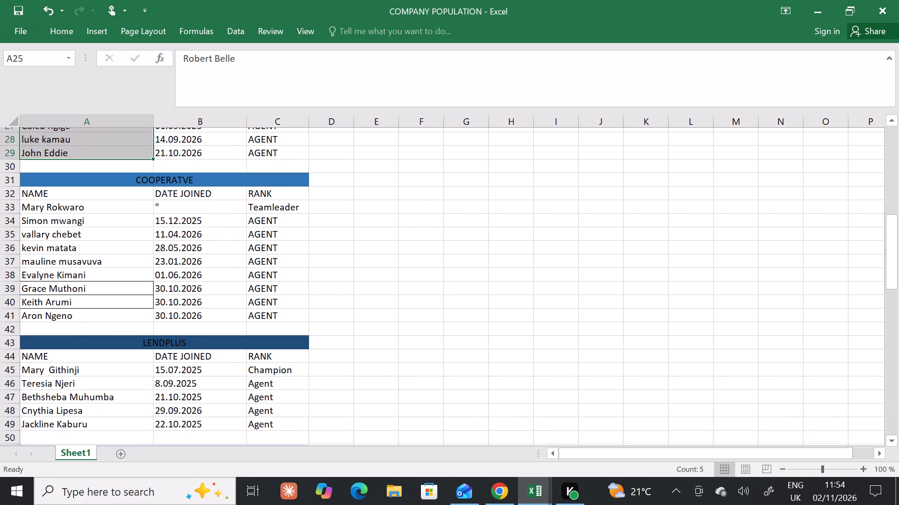
pyautogui.moveTo(121, 203); pyautogui.dragTo(123, 252)
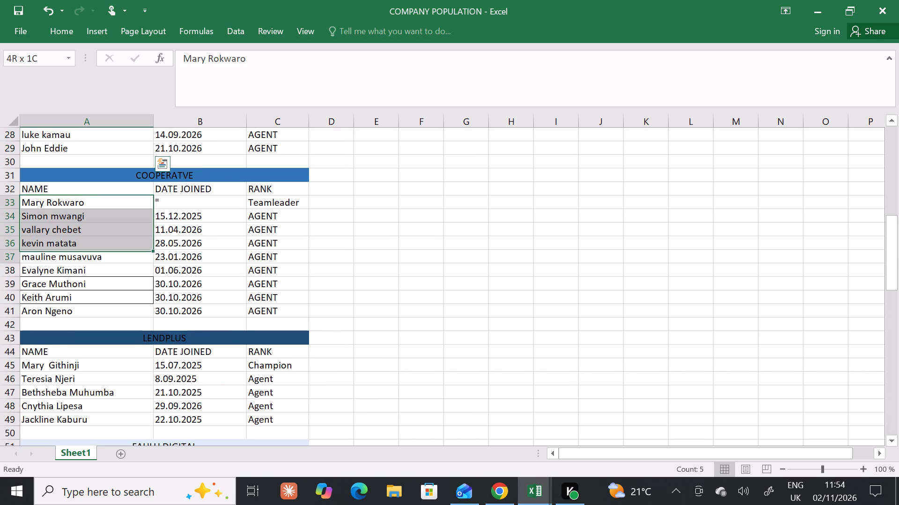
pyautogui.moveTo(123, 252); pyautogui.dragTo(124, 309)
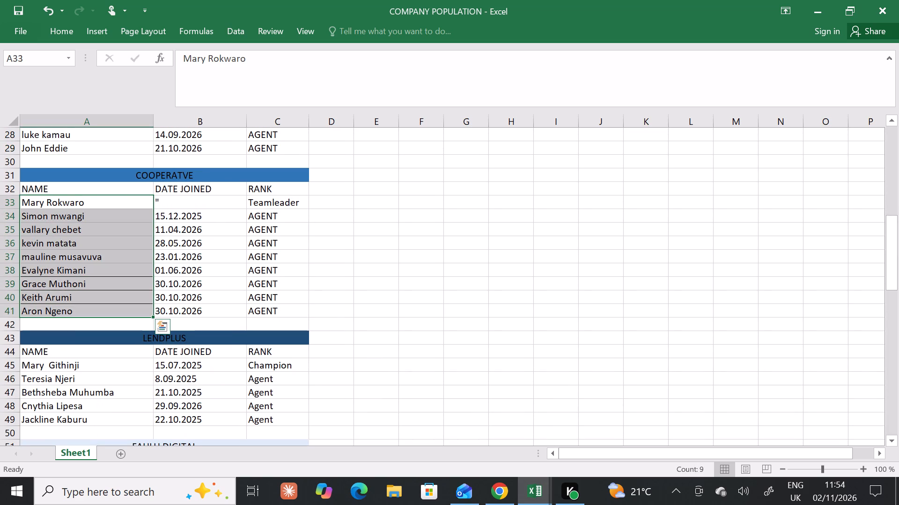
pyautogui.scroll(-3, 173, 257)
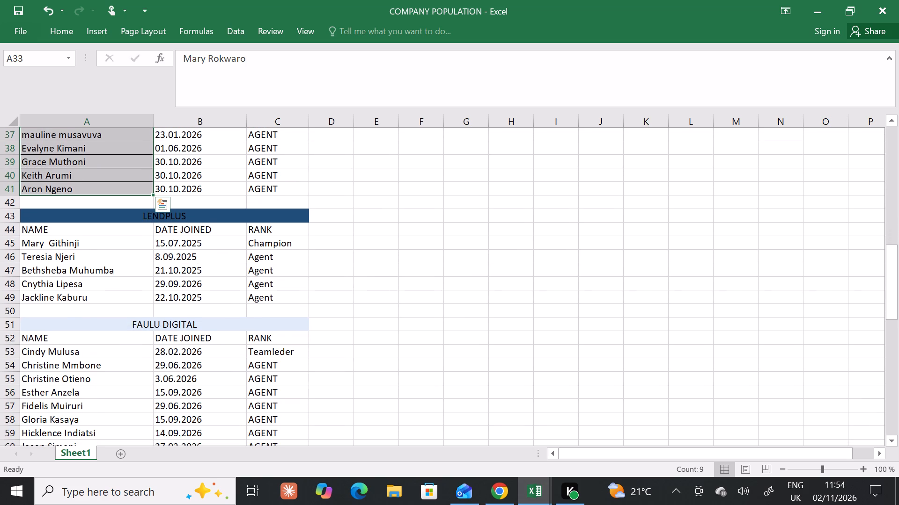
pyautogui.moveTo(117, 244); pyautogui.dragTo(115, 295)
pyautogui.scroll(-2, 111, 263)
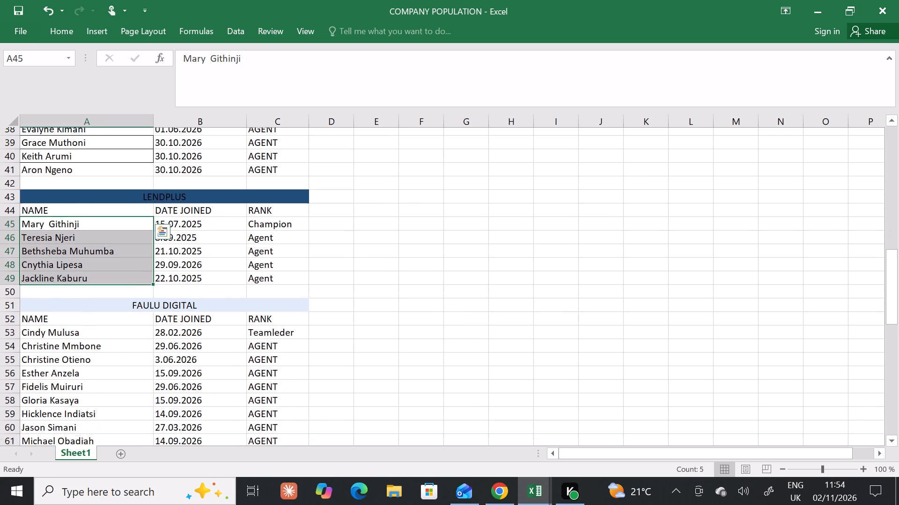
pyautogui.scroll(-1, 102, 267)
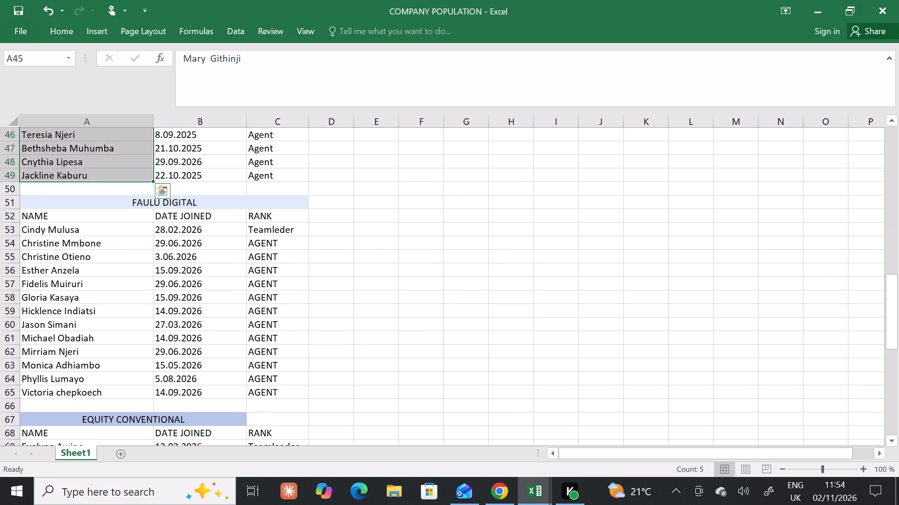
pyautogui.moveTo(111, 231); pyautogui.dragTo(131, 389)
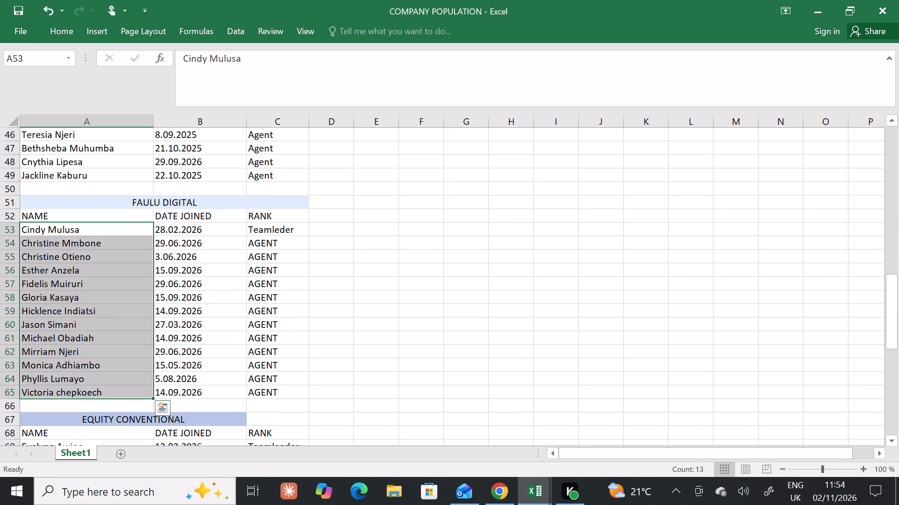
# Count the names listed under EQUITY CONVENTIONAL, EQUITY WRITE OFF and STAFF, one group at a time.
pyautogui.scroll(-5, 135, 296)
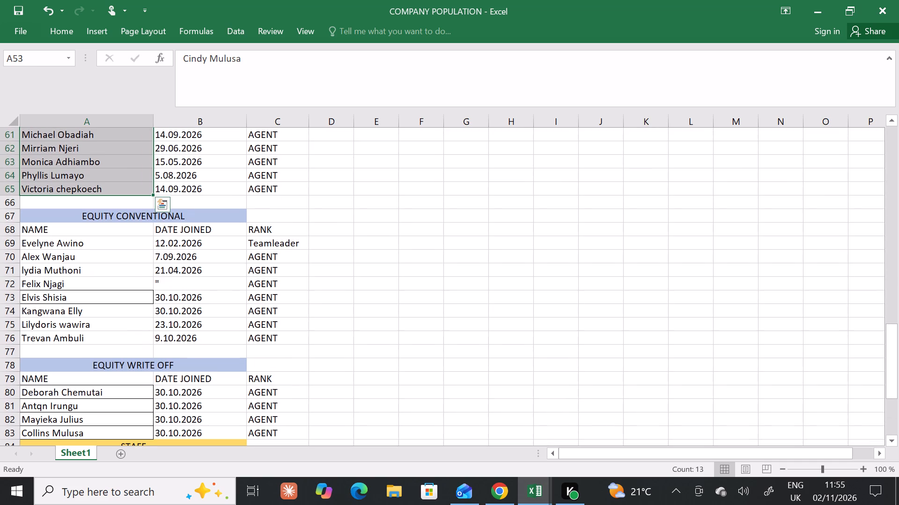
pyautogui.moveTo(110, 244); pyautogui.dragTo(109, 319)
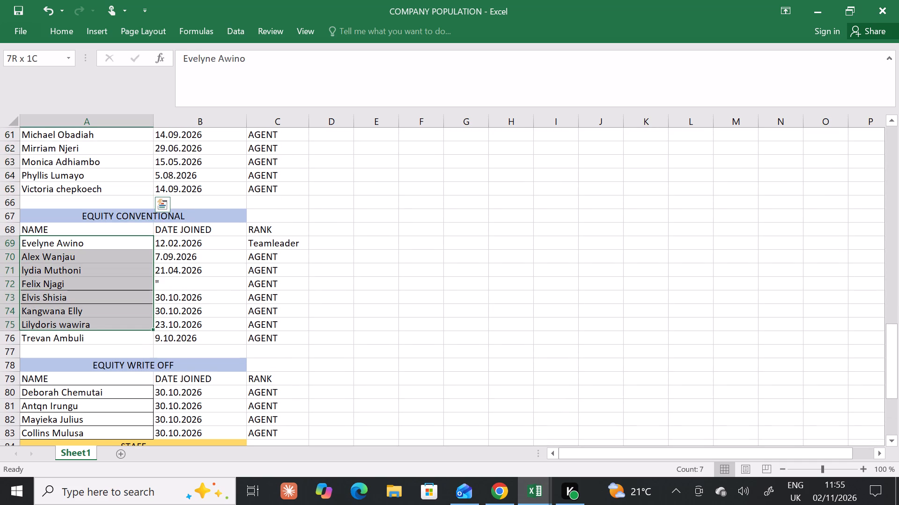
pyautogui.moveTo(109, 319); pyautogui.dragTo(114, 332)
pyautogui.scroll(-3, 116, 274)
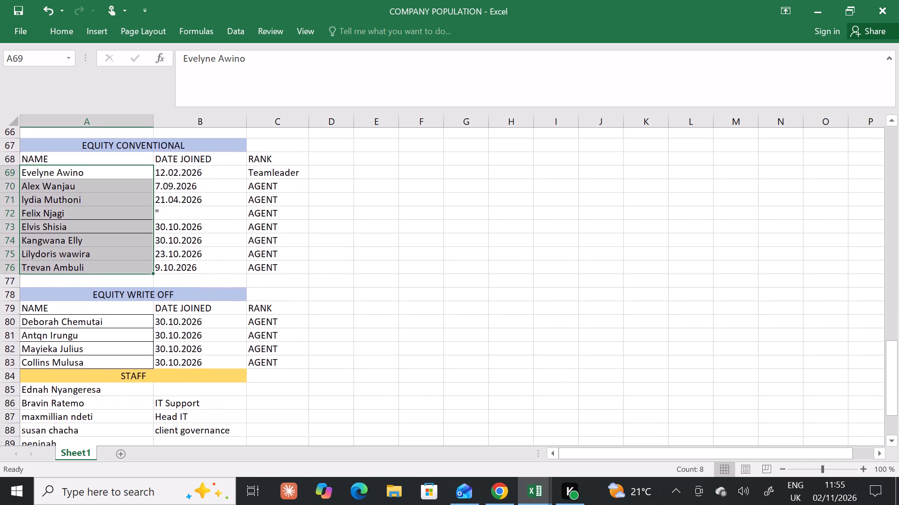
pyautogui.scroll(-1, 116, 274)
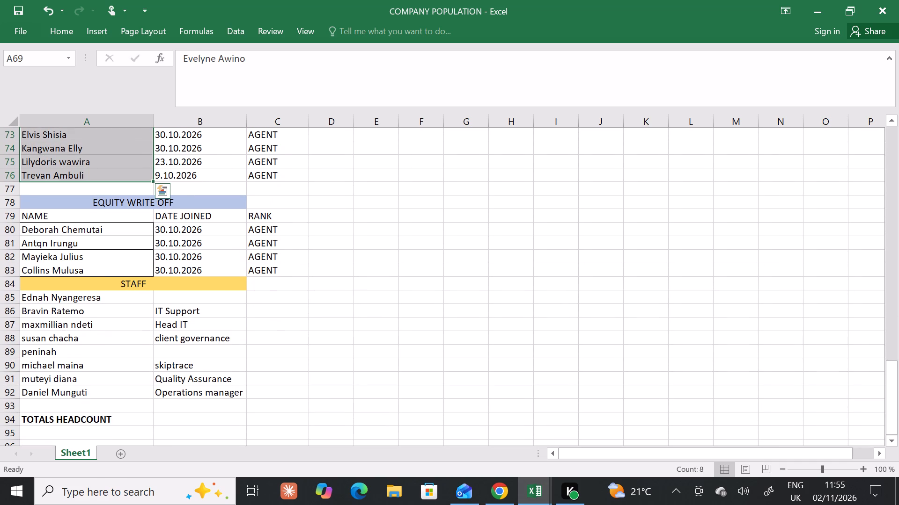
pyautogui.moveTo(101, 230); pyautogui.dragTo(108, 268)
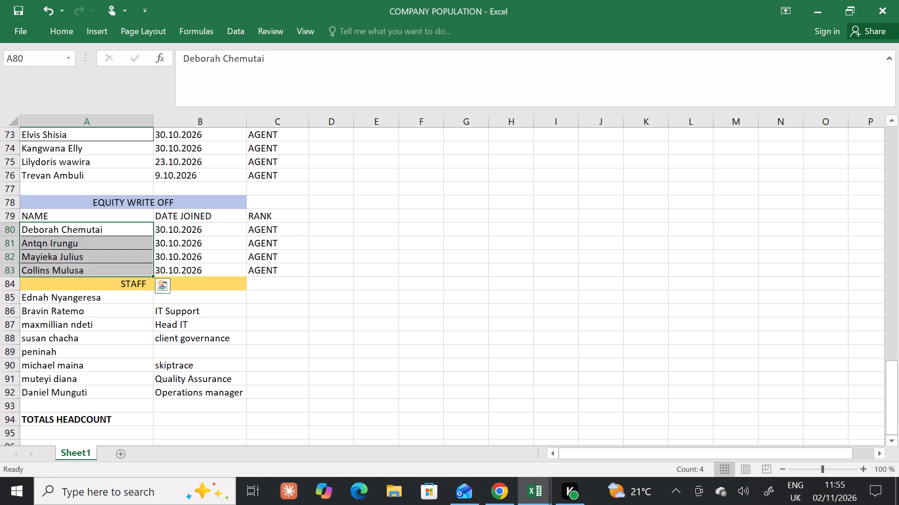
pyautogui.scroll(-2, 150, 240)
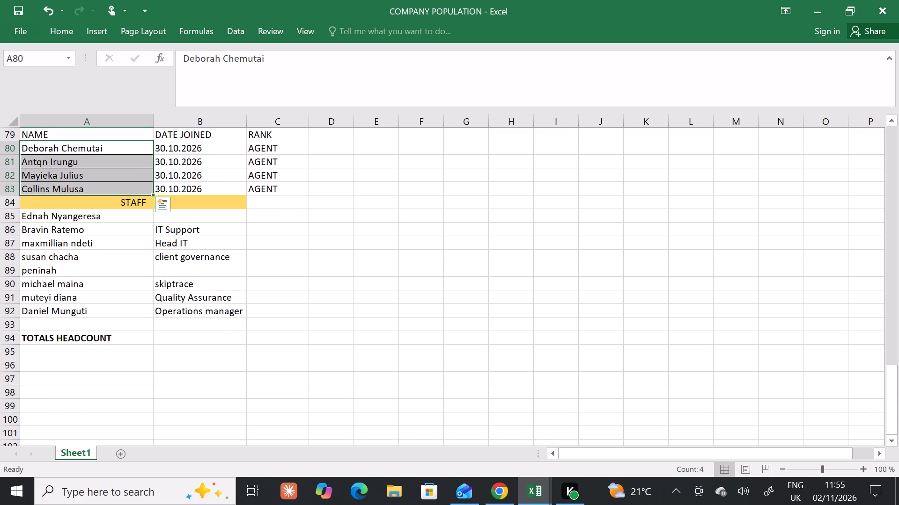
pyautogui.moveTo(113, 216); pyautogui.dragTo(103, 300)
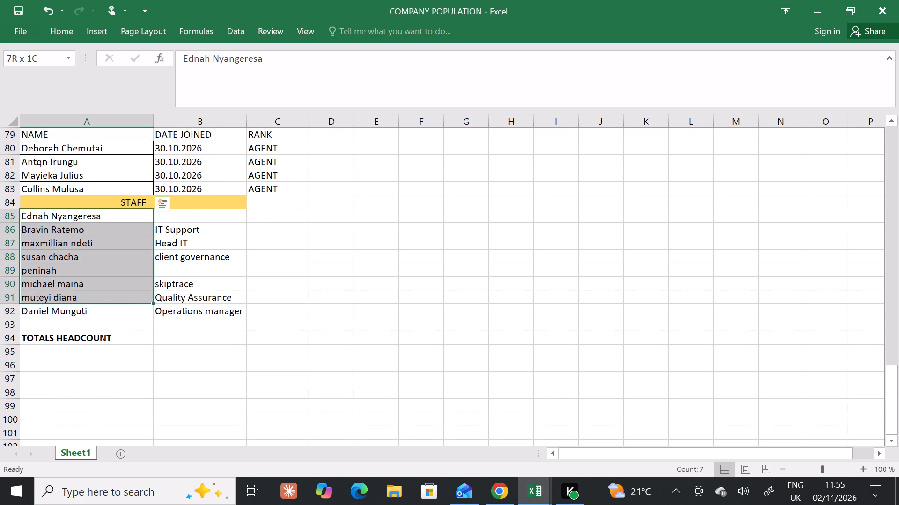
pyautogui.moveTo(103, 300); pyautogui.dragTo(105, 309)
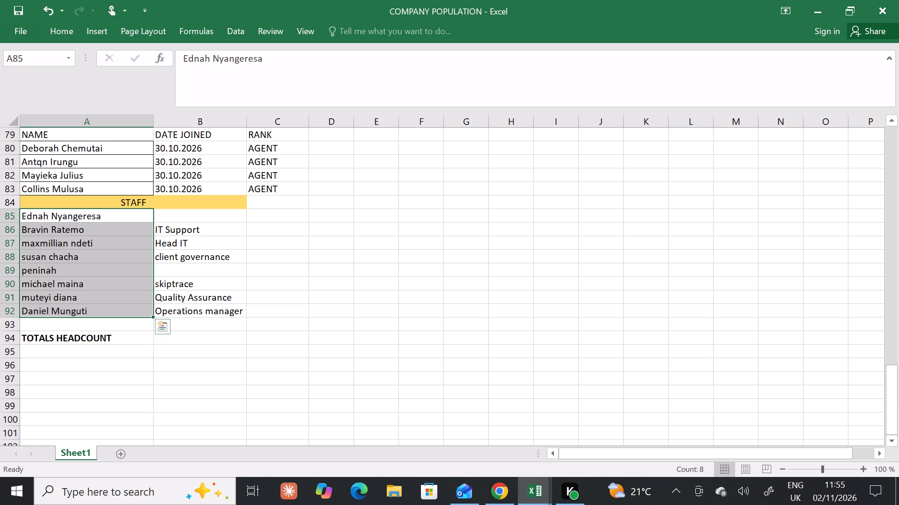
# Enter 68 in B94 as the TOTALS HEADCOUNT figure.
pyautogui.scroll(-1, 296, 276)
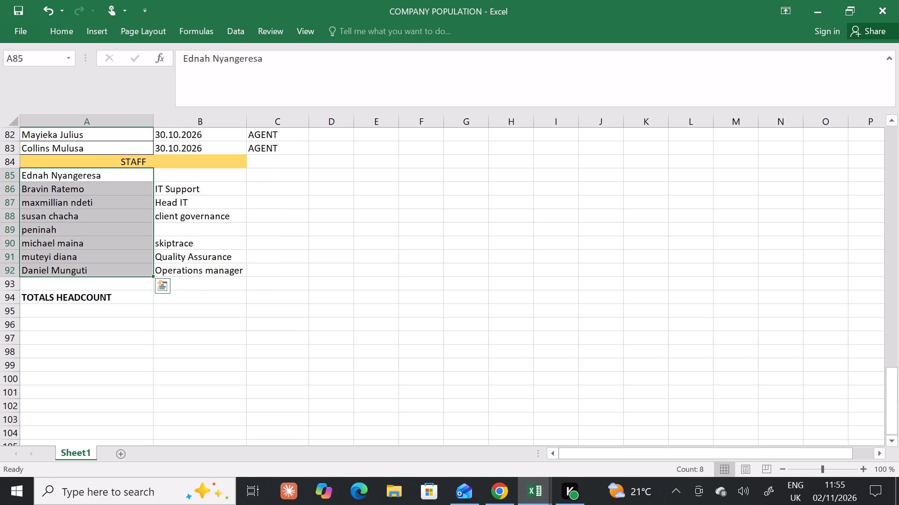
pyautogui.click(190, 296)
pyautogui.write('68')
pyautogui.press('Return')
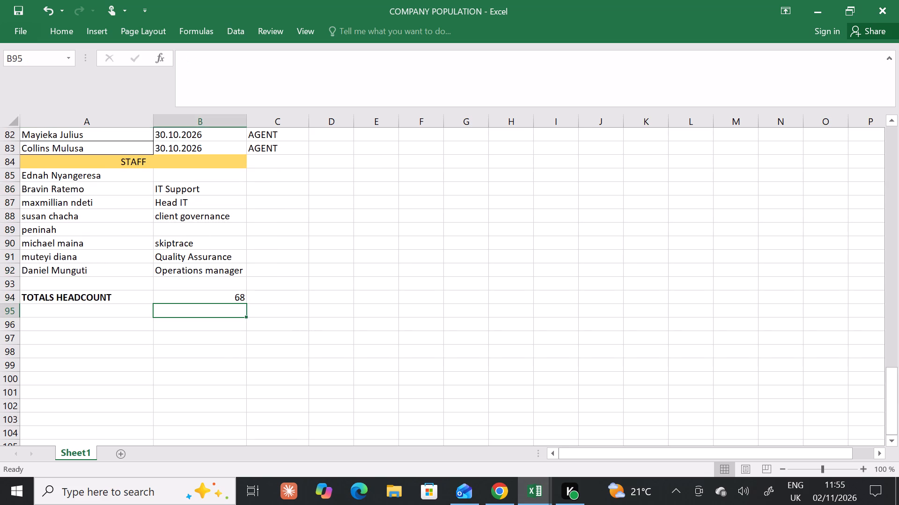
# Centre the TOTALS HEADCOUNT figure in B94.
pyautogui.click(196, 296)
pyautogui.click(67, 26)
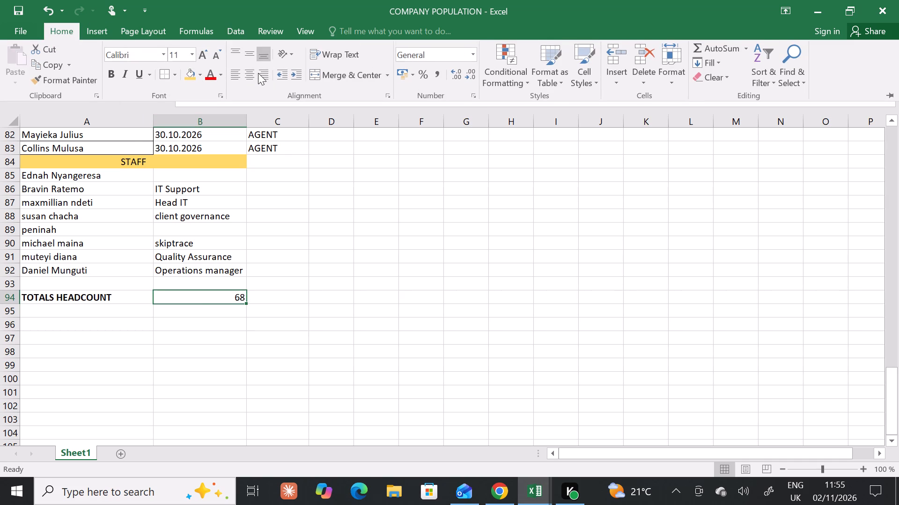
pyautogui.click(254, 73)
pyautogui.click(291, 232)
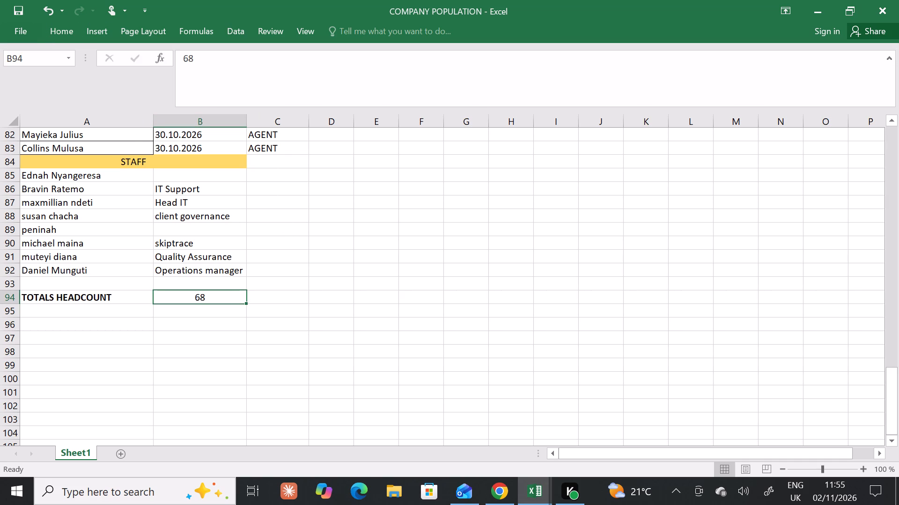
# Recount the names listed under STAFF, rows 85 to 92.
pyautogui.moveTo(112, 177); pyautogui.dragTo(103, 270)
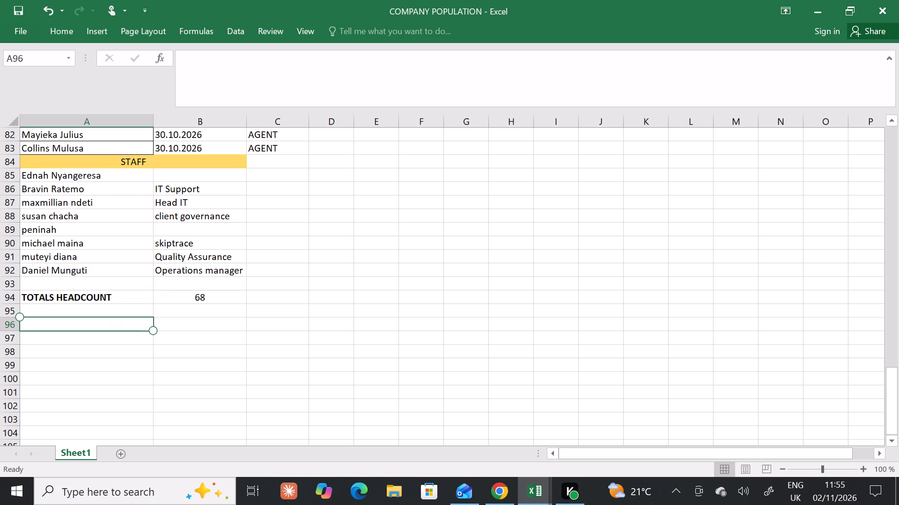
pyautogui.moveTo(103, 178); pyautogui.dragTo(103, 270)
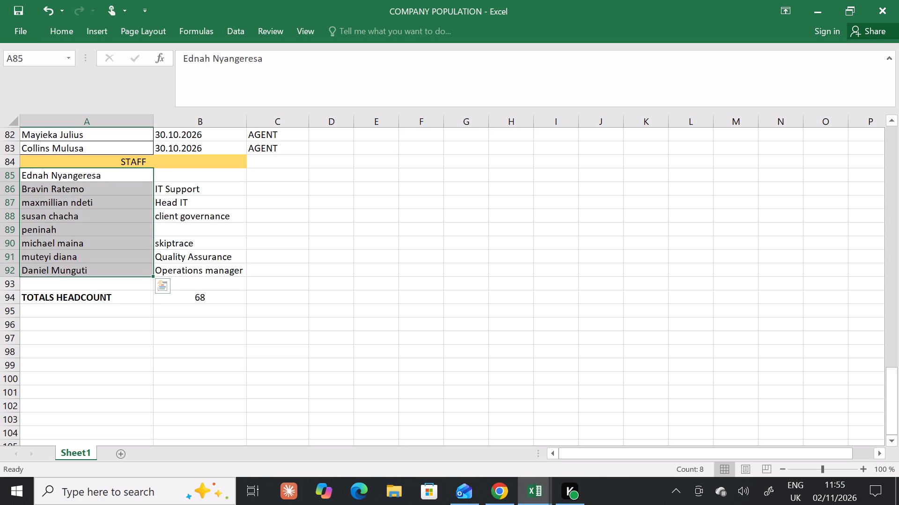
# Review the team lists above STAFF, from EQUITY WRITE OFF up to LENDPLUS, checking names, joining dates and ranks.
pyautogui.scroll(4, 273, 274)
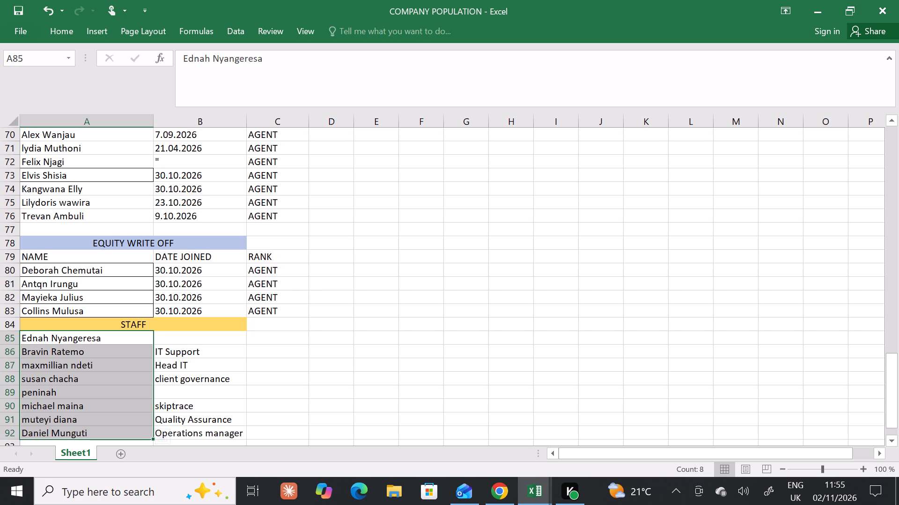
pyautogui.scroll(2, 269, 286)
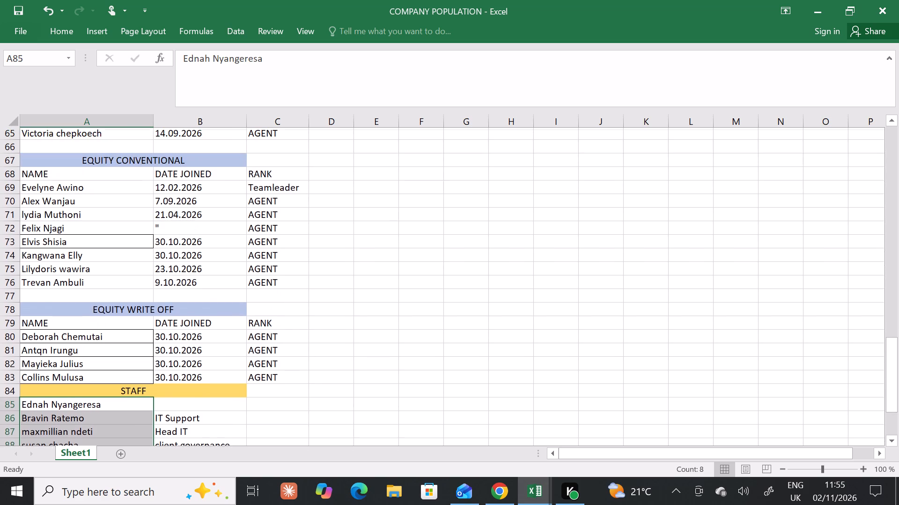
pyautogui.scroll(1, 273, 277)
pyautogui.scroll(-1, 273, 277)
pyautogui.scroll(1, 273, 277)
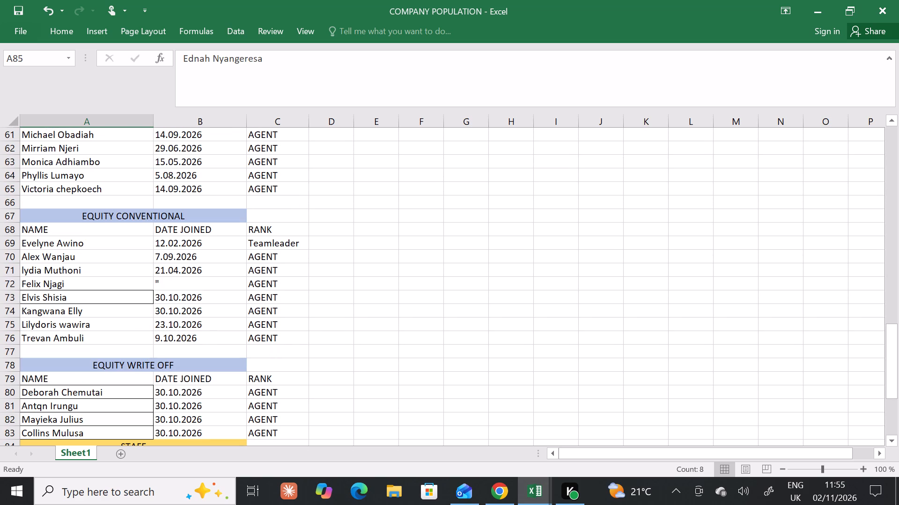
pyautogui.scroll(3, 347, 241)
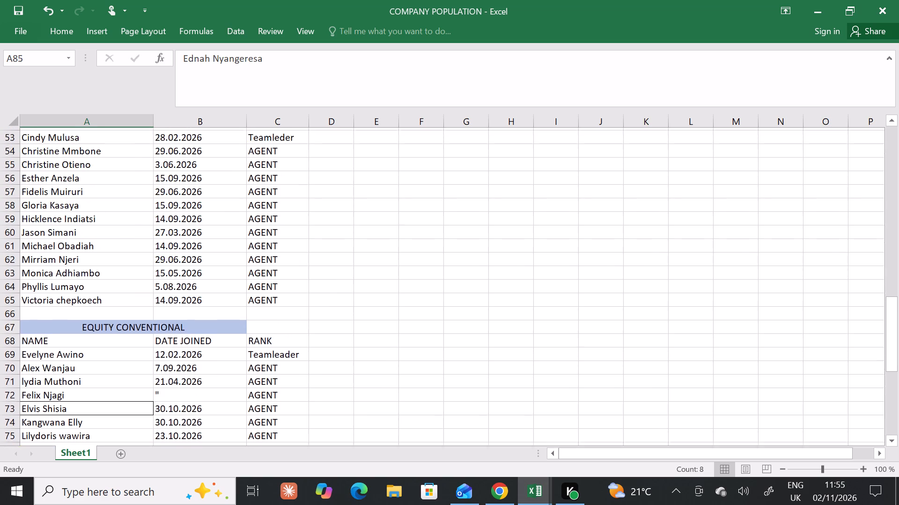
pyautogui.scroll(3, 347, 241)
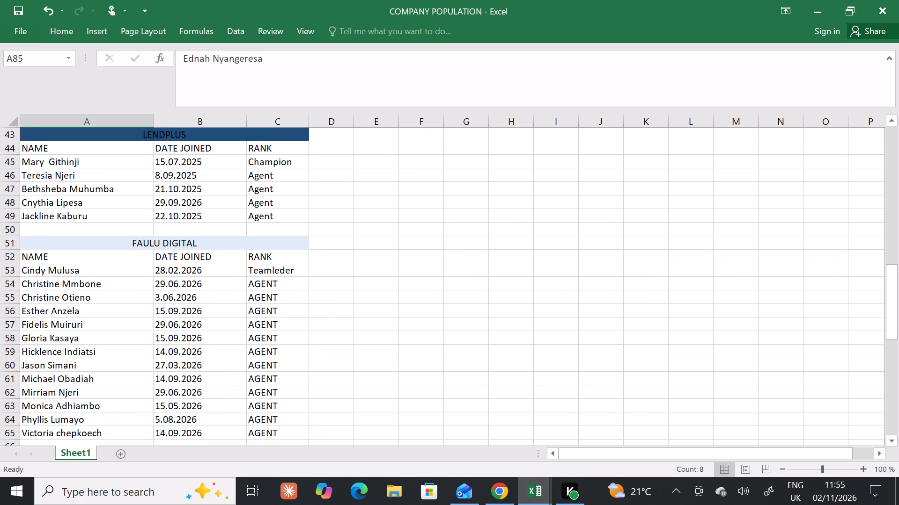
pyautogui.scroll(-6, 262, 193)
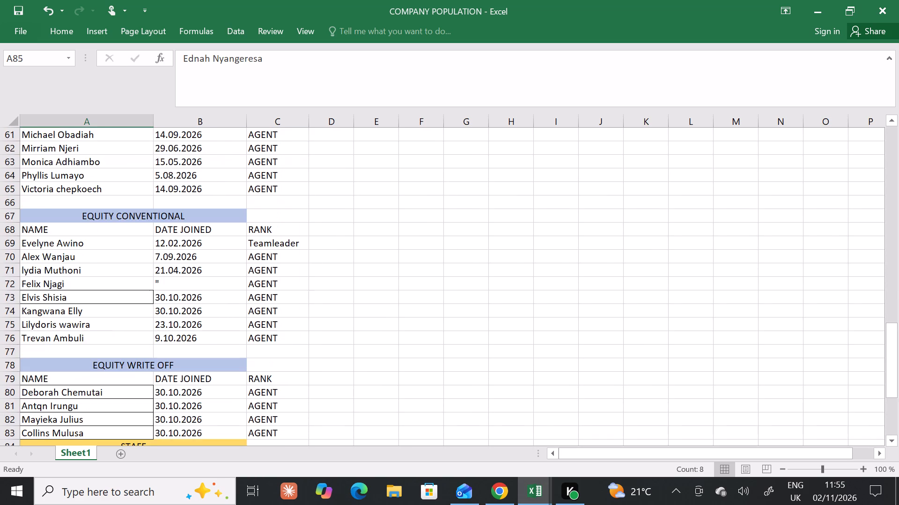
pyautogui.scroll(-4, 258, 195)
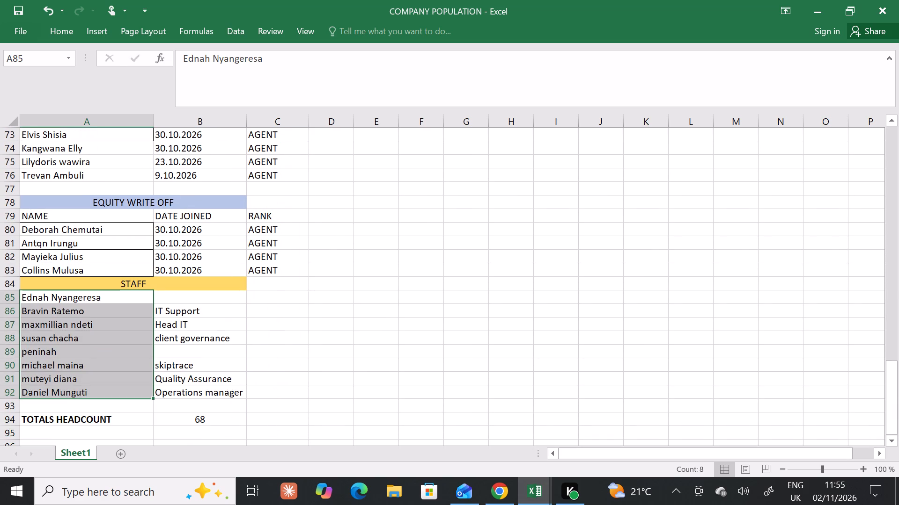